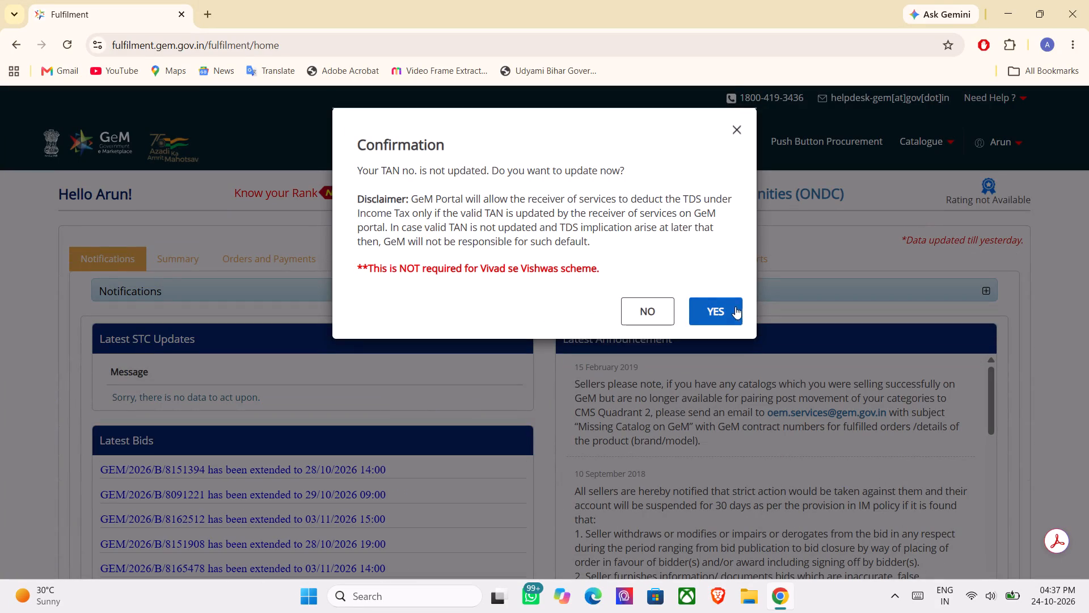
Dismiss the TAN update prompt and open the page for adding a new product offering to the catalogue.
{"action": "left_click", "coordinate": [732, 127]}
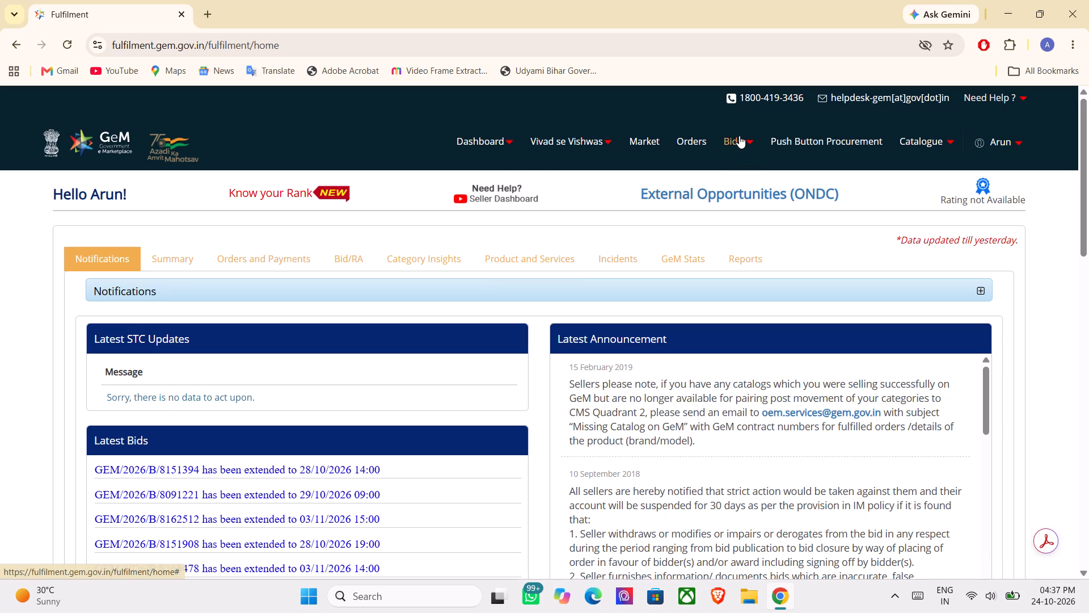
{"action": "left_click", "coordinate": [739, 136]}
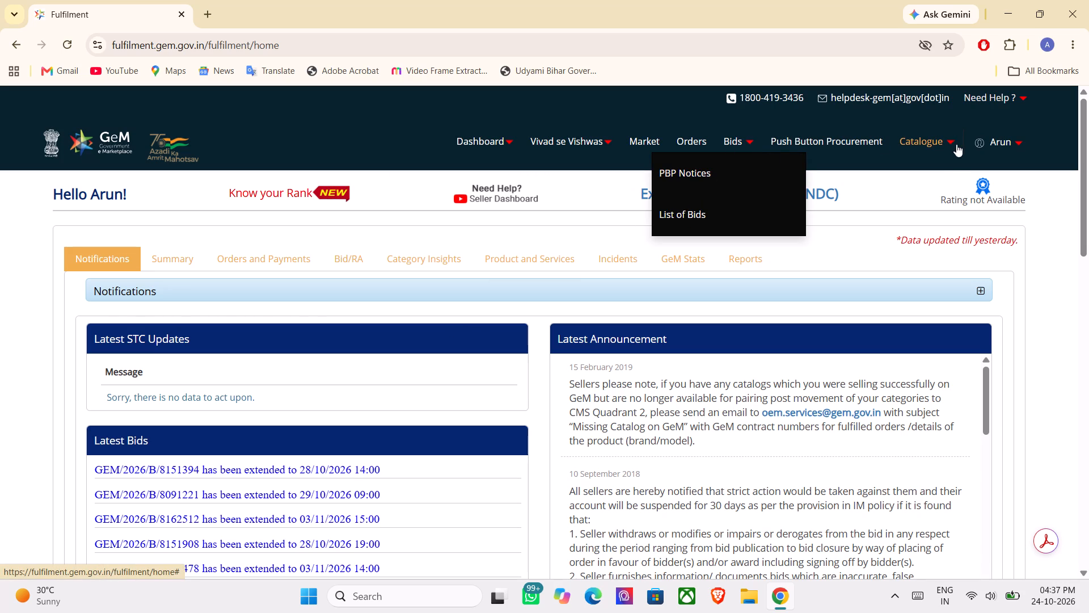
{"action": "left_click", "coordinate": [940, 141]}
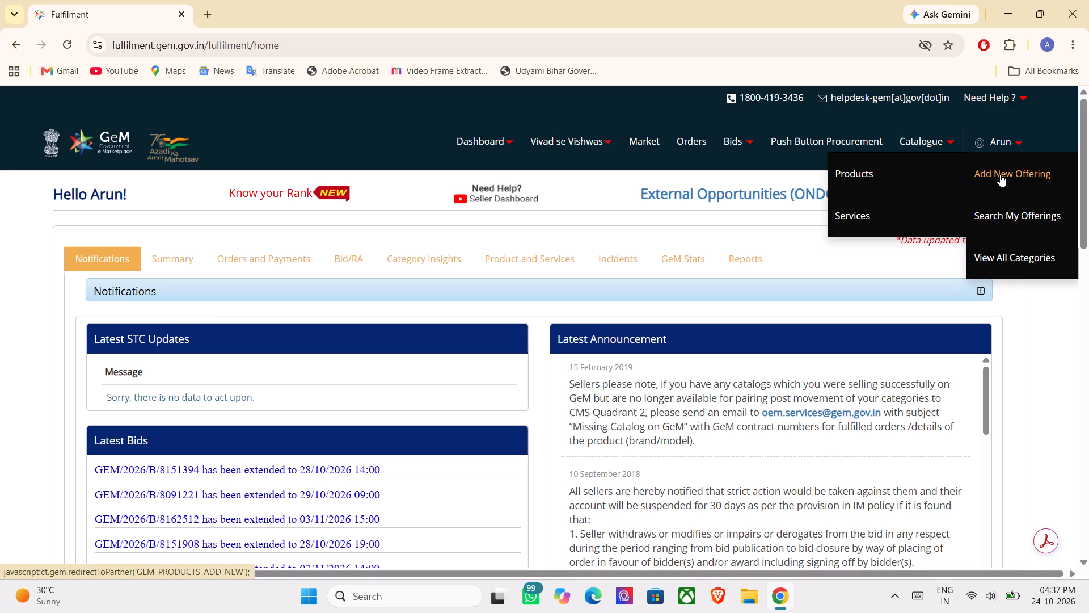
{"action": "left_click", "coordinate": [1000, 174]}
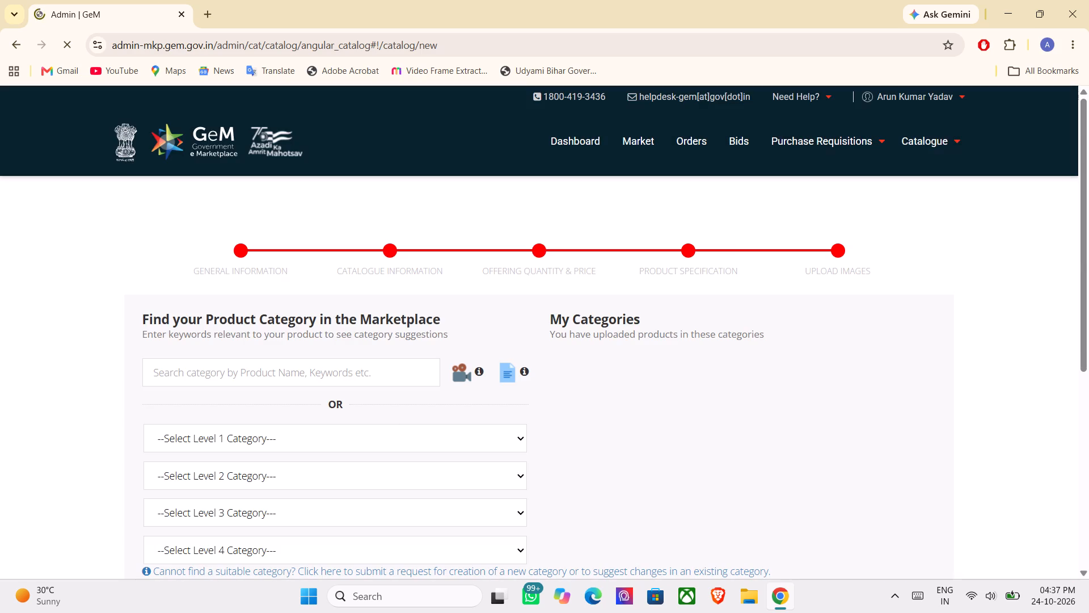
Search the product categories for BULB, select Self Ballasted LED Lamps (LED Bulb) Conforming to IS 16102 (Part 2) (V3), and acknowledge the note.
{"action": "left_click", "coordinate": [258, 370]}
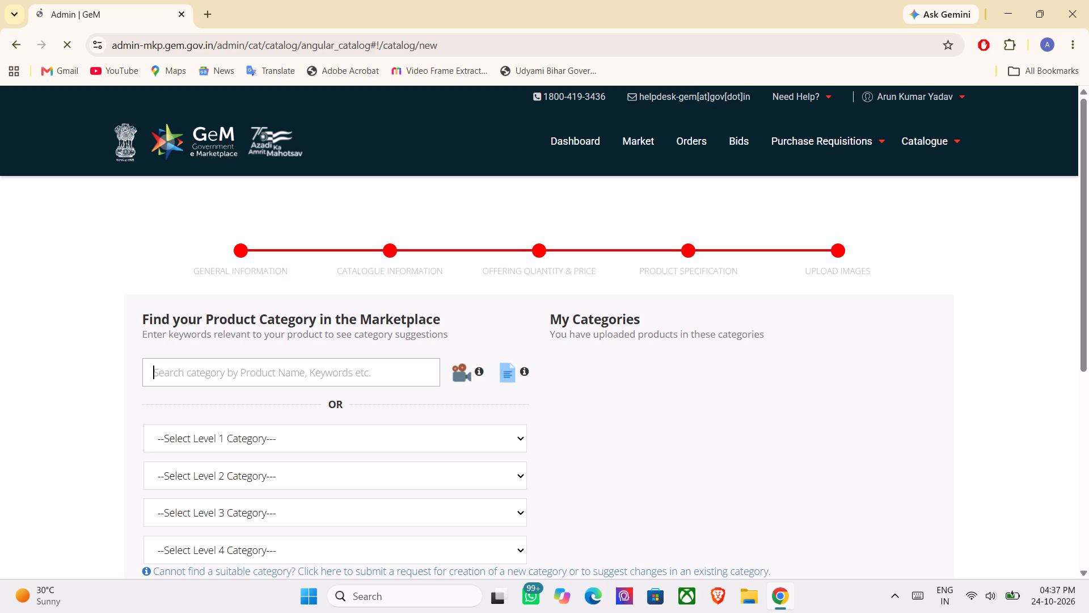
{"action": "type", "text": "BULB"}
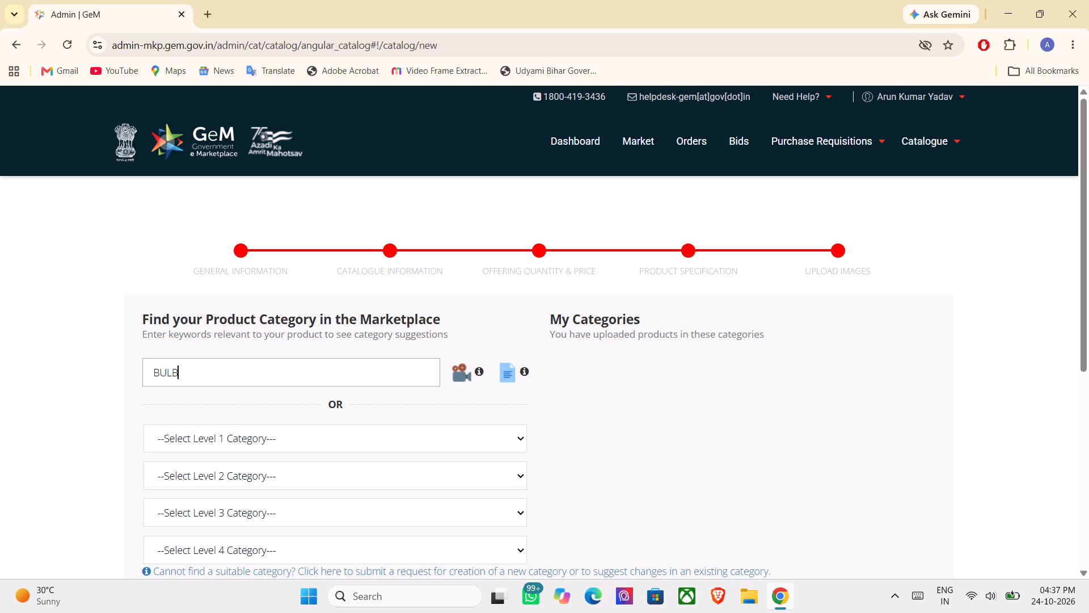
{"action": "scroll", "coordinate": [450, 452], "scroll_direction": "down", "scroll_amount": 1}
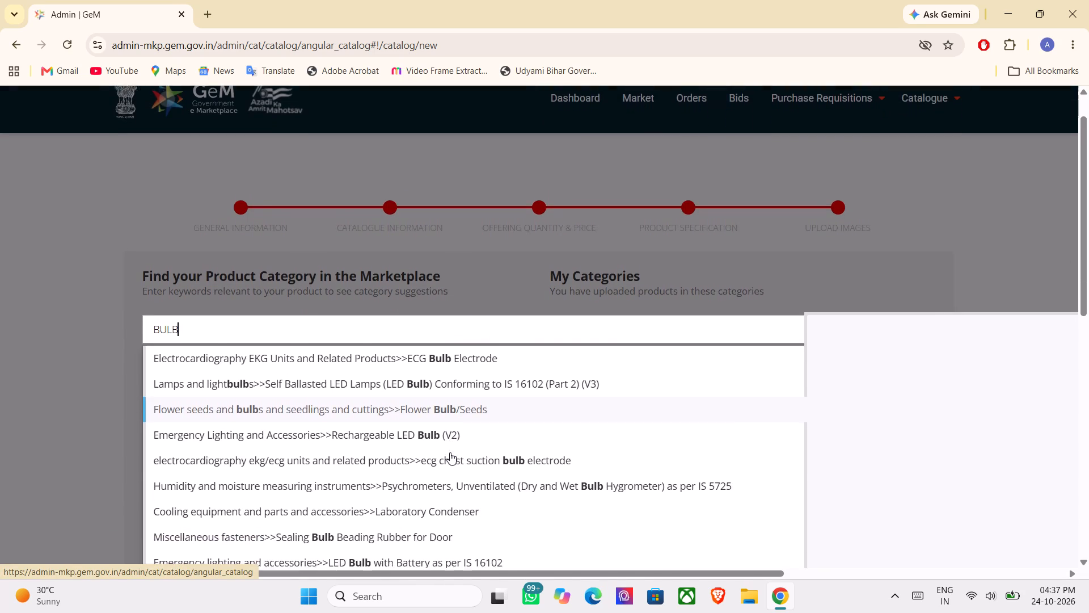
{"action": "scroll", "coordinate": [450, 452], "scroll_direction": "down", "scroll_amount": 1}
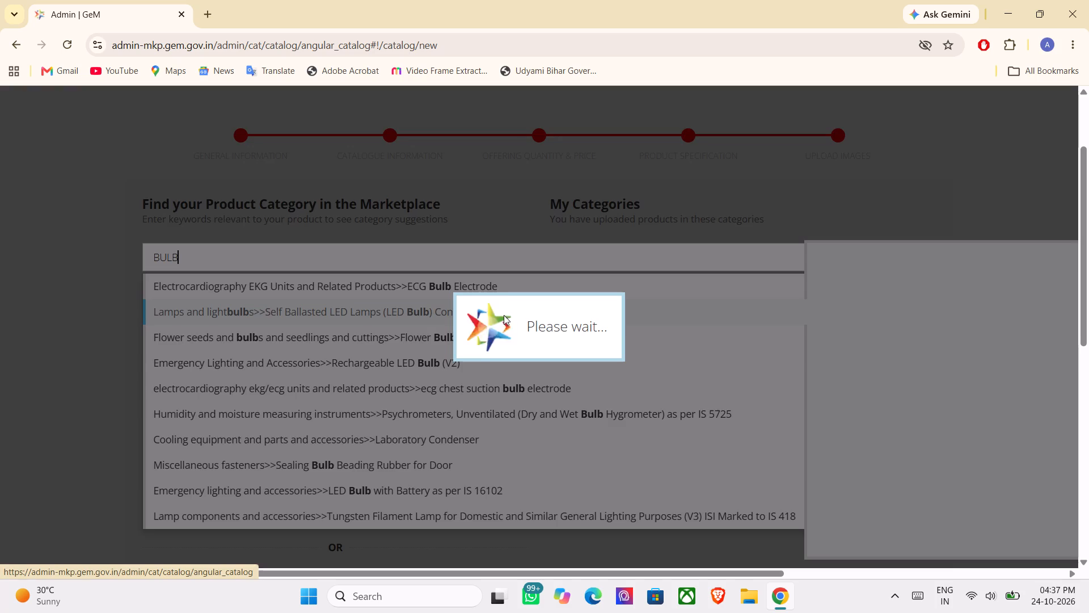
{"action": "scroll", "coordinate": [656, 381], "scroll_direction": "down", "scroll_amount": 1}
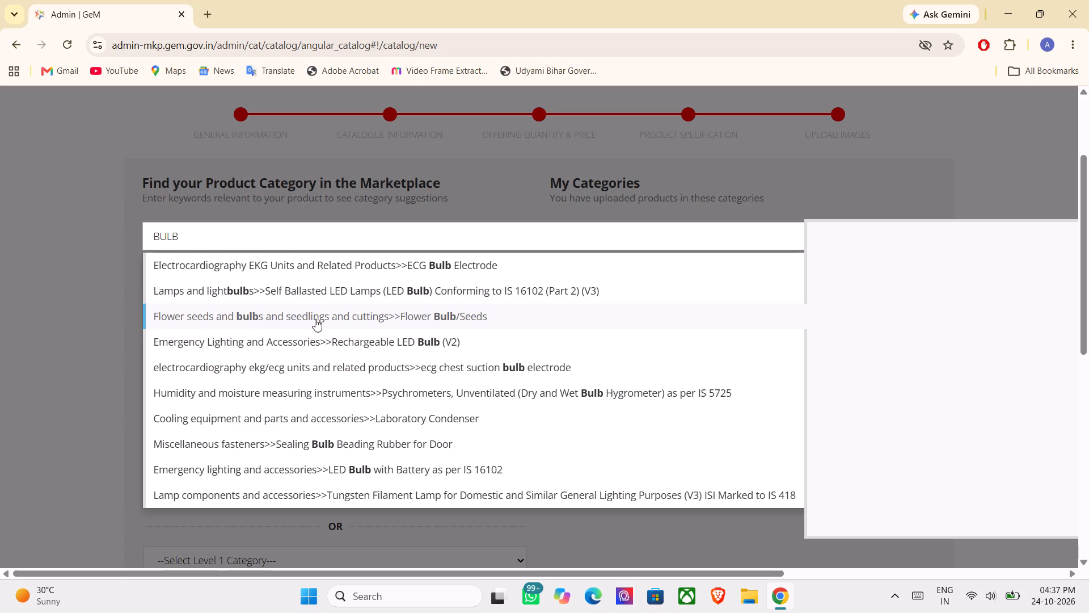
{"action": "scroll", "coordinate": [400, 328], "scroll_direction": "down", "scroll_amount": 1}
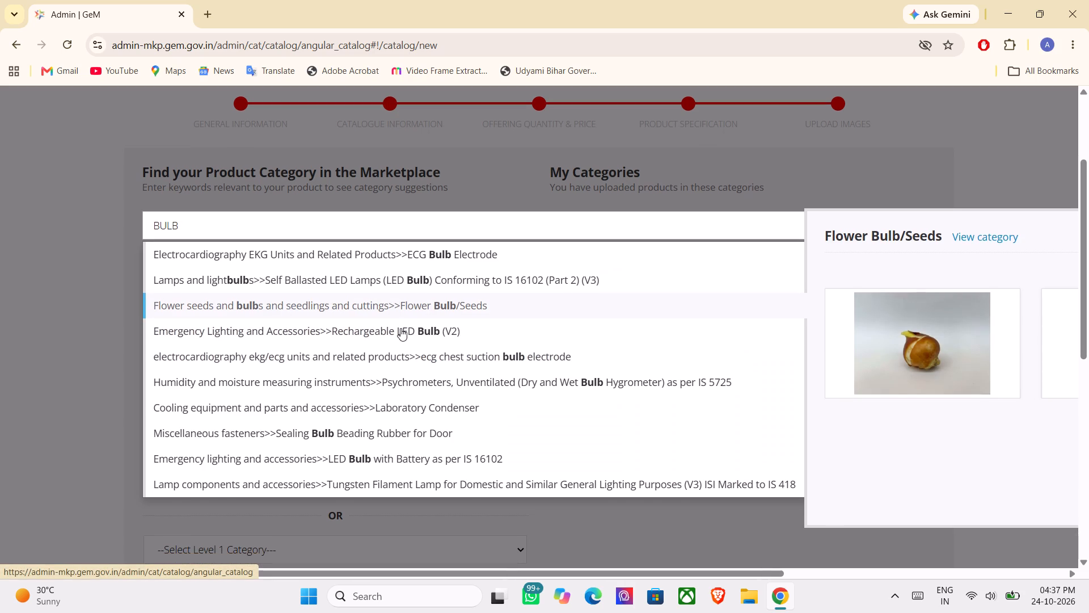
{"action": "scroll", "coordinate": [400, 328], "scroll_direction": "down", "scroll_amount": 1}
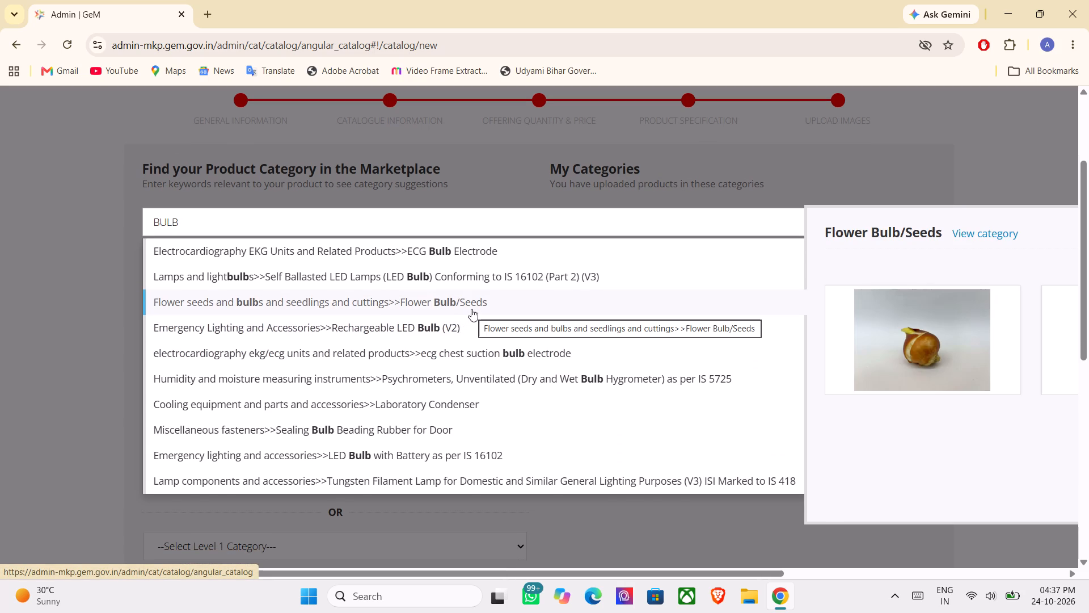
{"action": "scroll", "coordinate": [471, 309], "scroll_direction": "down", "scroll_amount": 1}
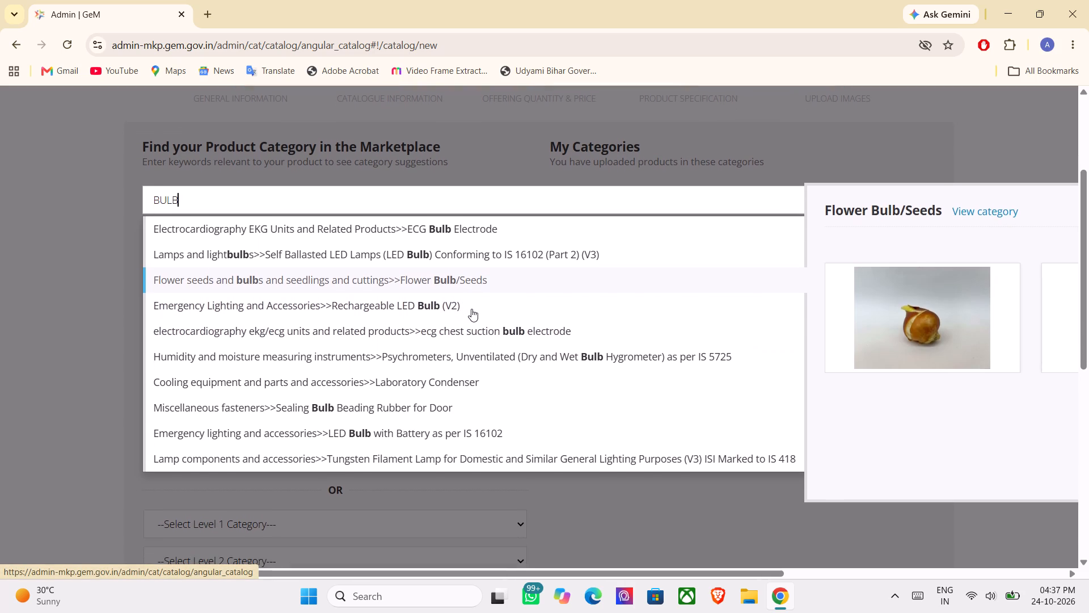
{"action": "scroll", "coordinate": [471, 309], "scroll_direction": "down", "scroll_amount": 1}
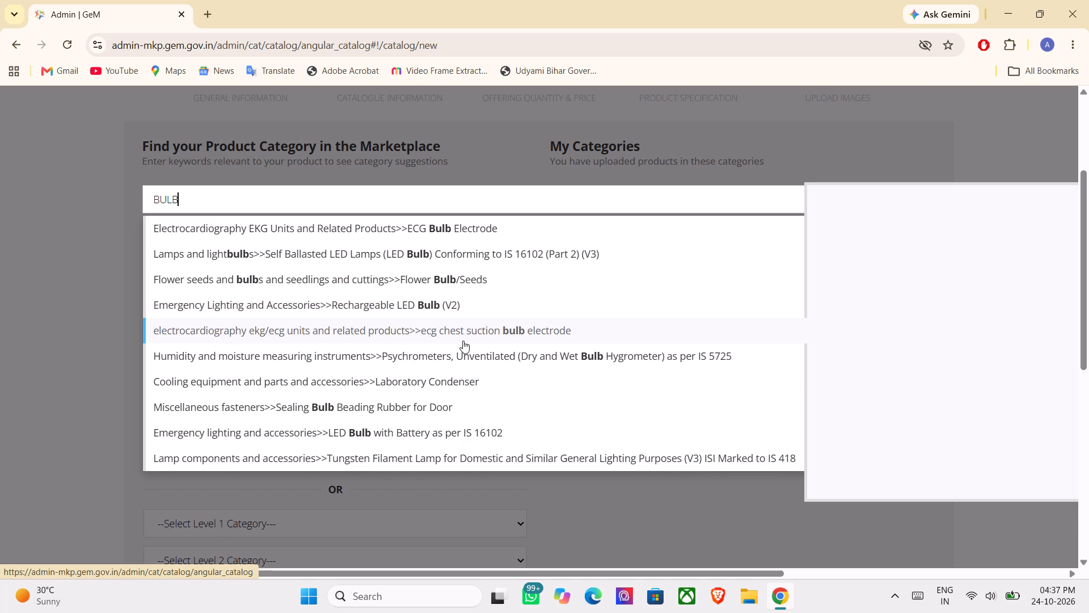
{"action": "scroll", "coordinate": [463, 341], "scroll_direction": "down", "scroll_amount": 1}
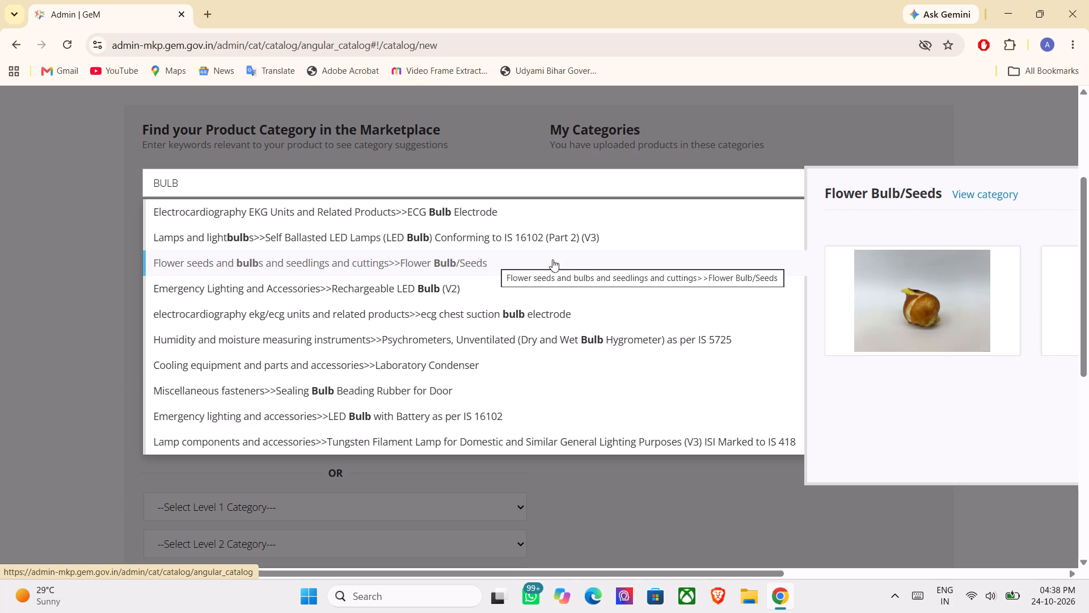
{"action": "scroll", "coordinate": [909, 312], "scroll_direction": "left", "scroll_amount": 4}
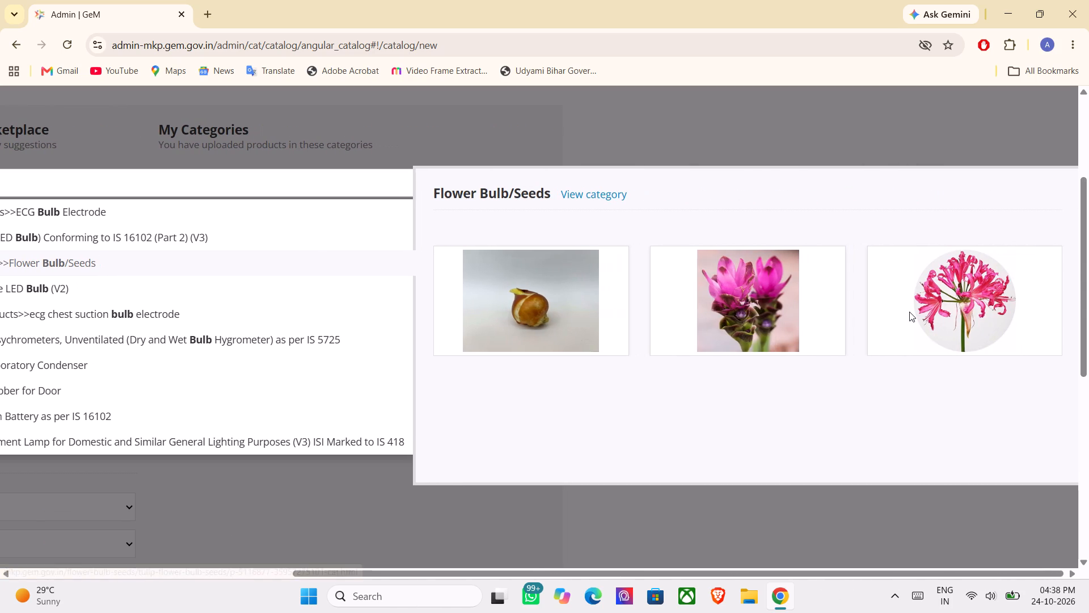
{"action": "scroll", "coordinate": [909, 312], "scroll_direction": "left", "scroll_amount": 1}
{"action": "scroll", "coordinate": [909, 312], "scroll_direction": "right", "scroll_amount": 4}
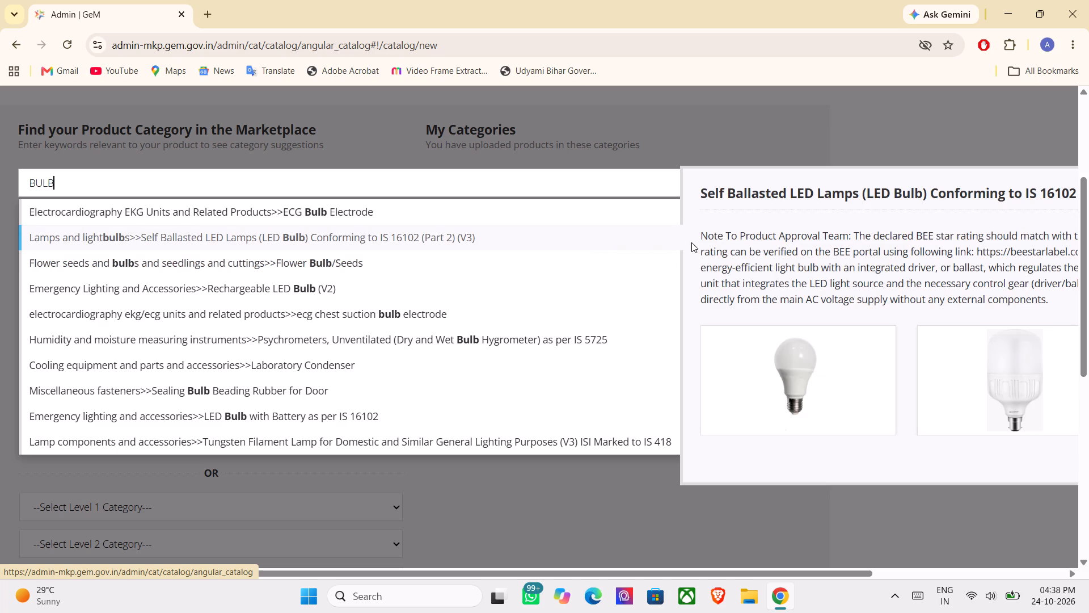
{"action": "scroll", "coordinate": [834, 371], "scroll_direction": "left", "scroll_amount": 4}
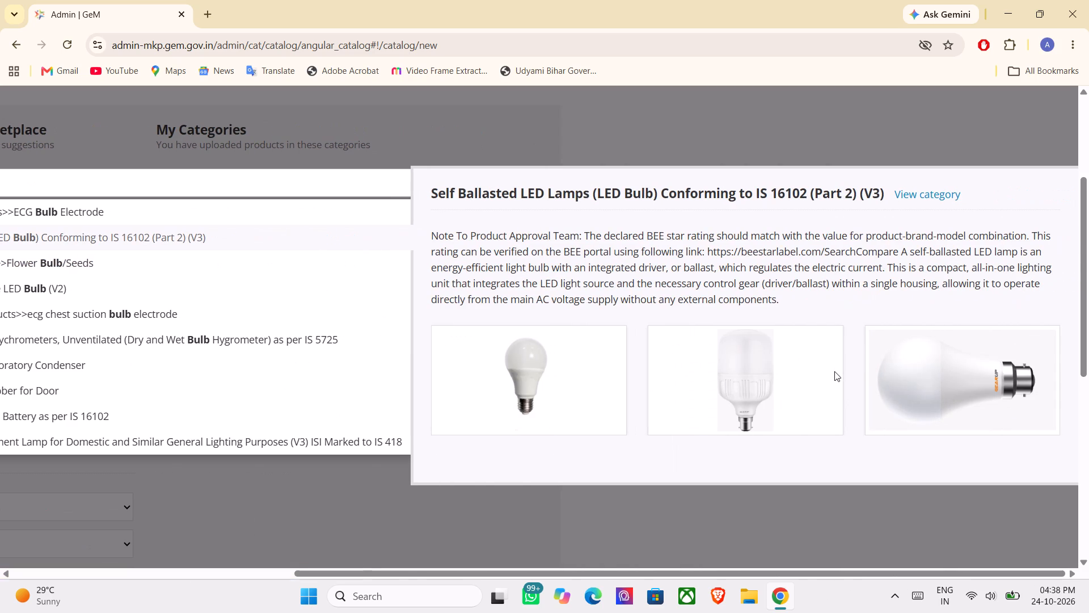
{"action": "scroll", "coordinate": [834, 371], "scroll_direction": "left", "scroll_amount": 2}
{"action": "scroll", "coordinate": [834, 371], "scroll_direction": "right", "scroll_amount": 5}
{"action": "left_click", "coordinate": [513, 234]}
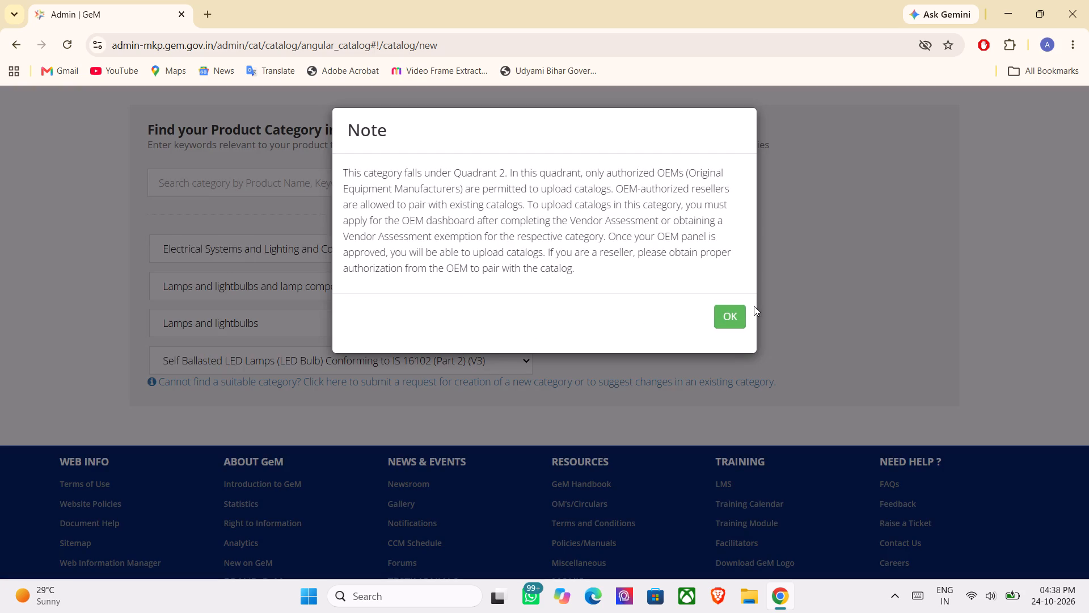
{"action": "left_click", "coordinate": [736, 313]}
Examine the category selection form, including the alternatives offered for the Level 4 and Level 2 categories.
{"action": "scroll", "coordinate": [644, 288], "scroll_direction": "down", "scroll_amount": 1}
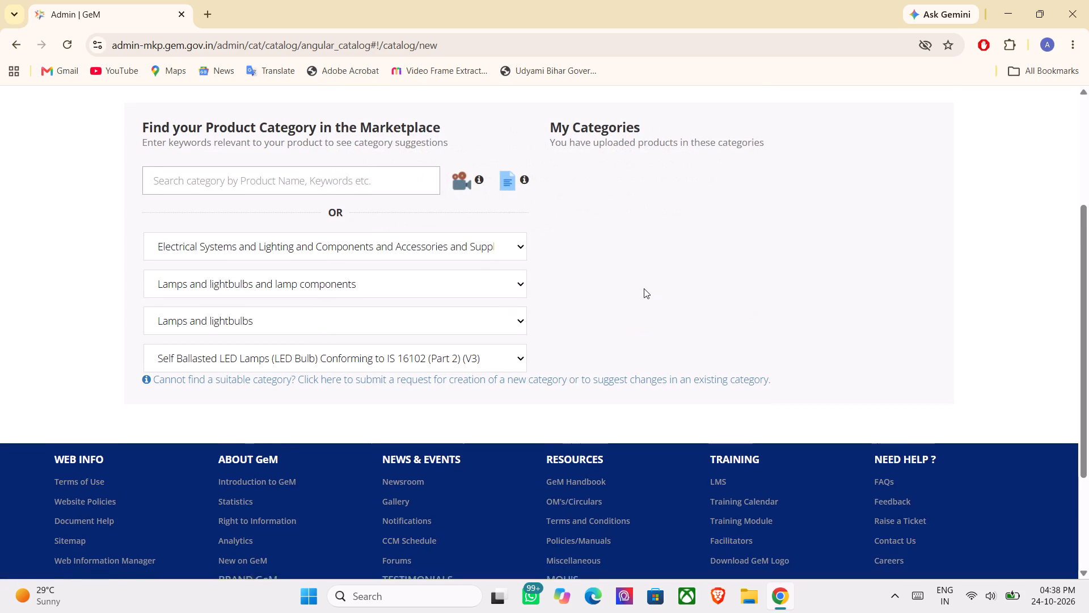
{"action": "scroll", "coordinate": [644, 288], "scroll_direction": "down", "scroll_amount": 1}
{"action": "scroll", "coordinate": [644, 288], "scroll_direction": "up", "scroll_amount": 2}
{"action": "scroll", "coordinate": [644, 288], "scroll_direction": "down", "scroll_amount": 1}
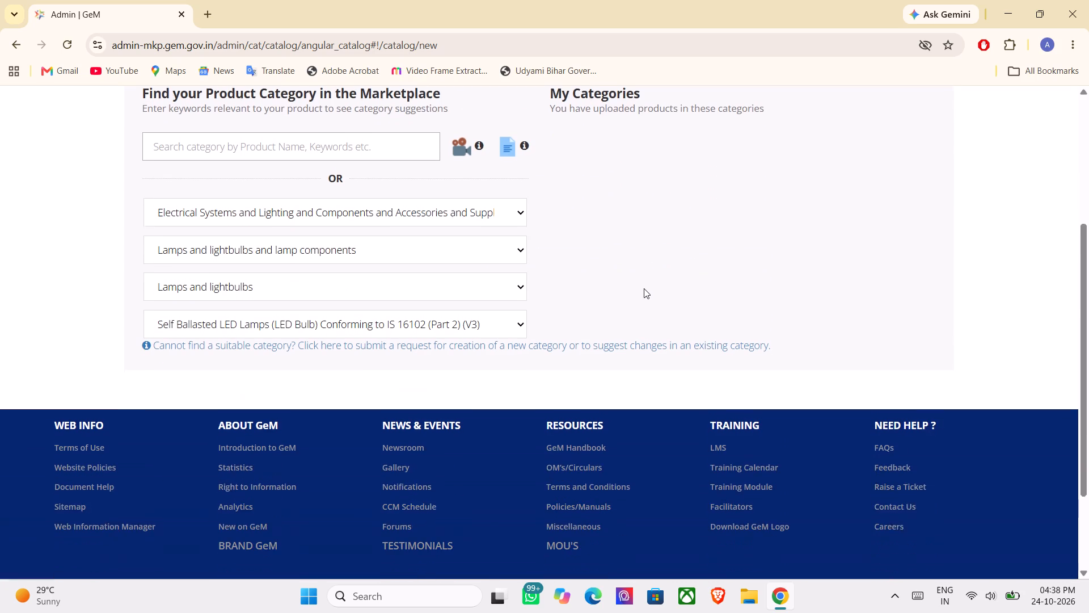
{"action": "scroll", "coordinate": [644, 288], "scroll_direction": "down", "scroll_amount": 1}
{"action": "scroll", "coordinate": [489, 249], "scroll_direction": "up", "scroll_amount": 2}
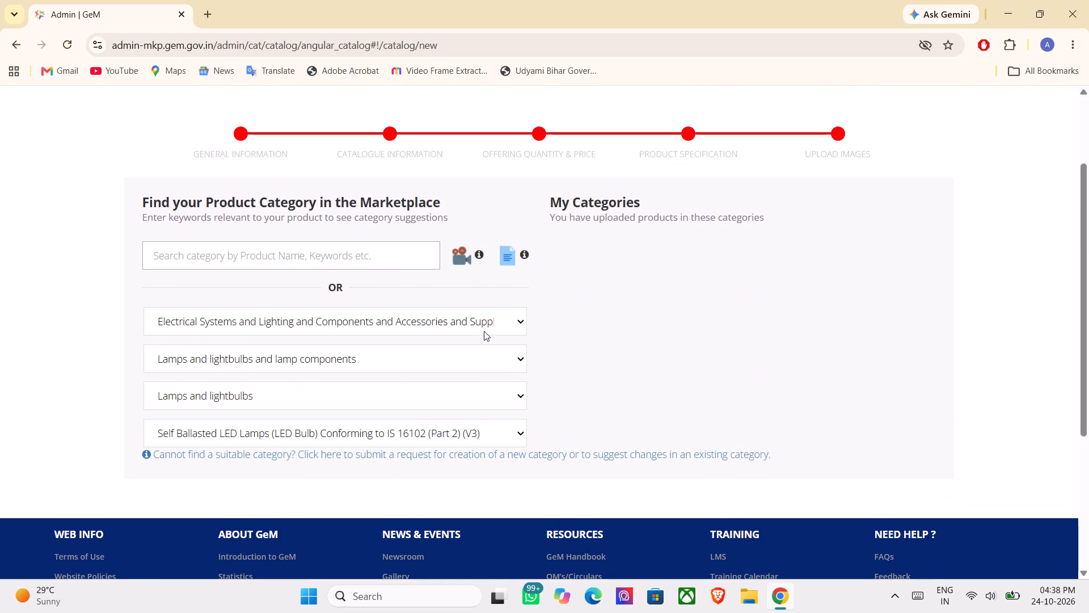
{"action": "scroll", "coordinate": [512, 362], "scroll_direction": "up", "scroll_amount": 3}
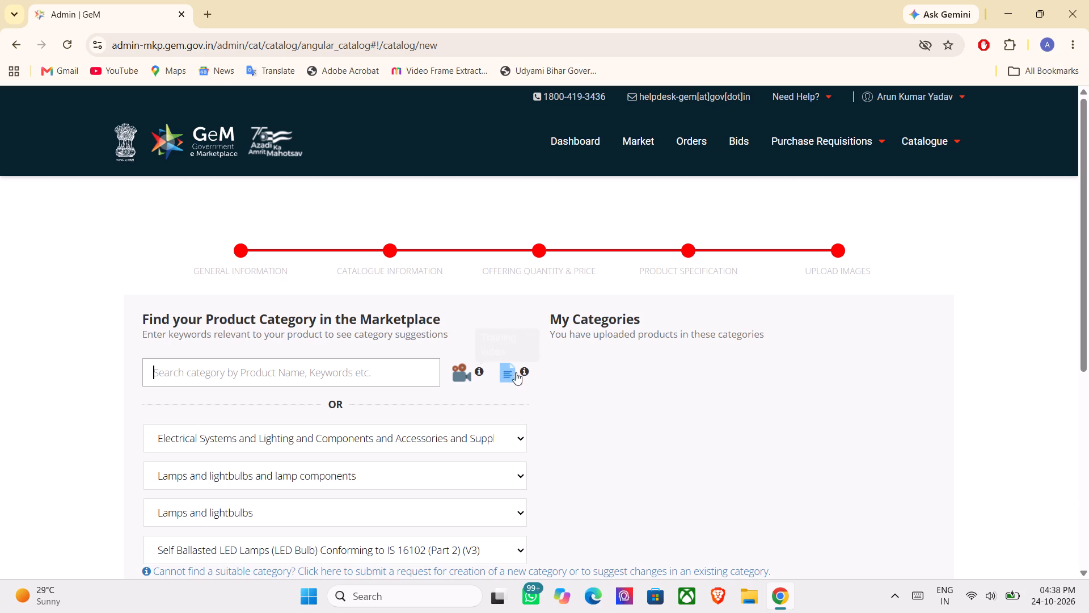
{"action": "scroll", "coordinate": [542, 412], "scroll_direction": "down", "scroll_amount": 2}
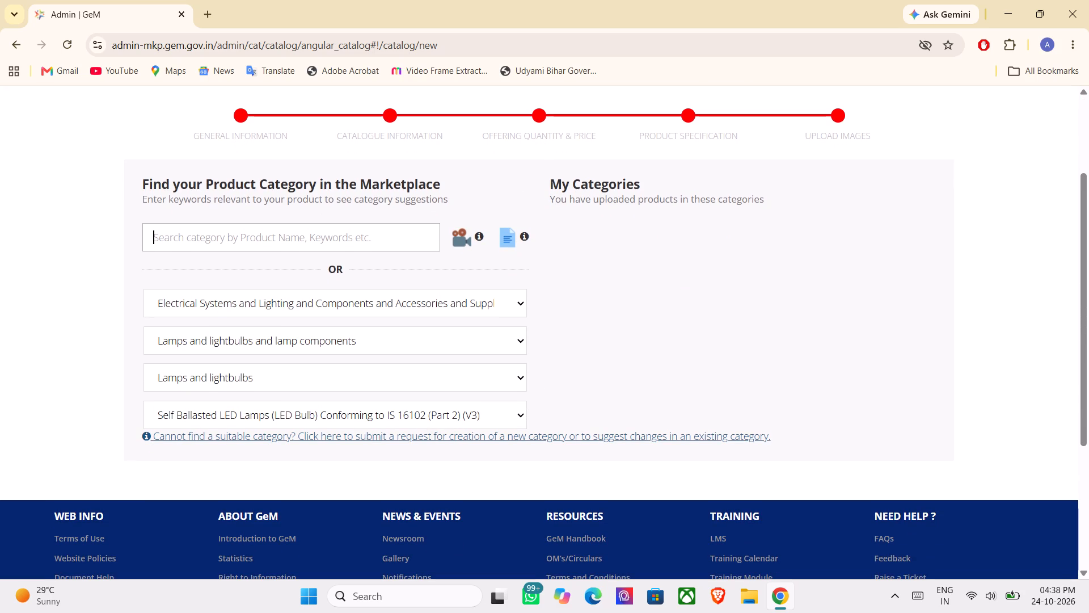
{"action": "left_click", "coordinate": [523, 415]}
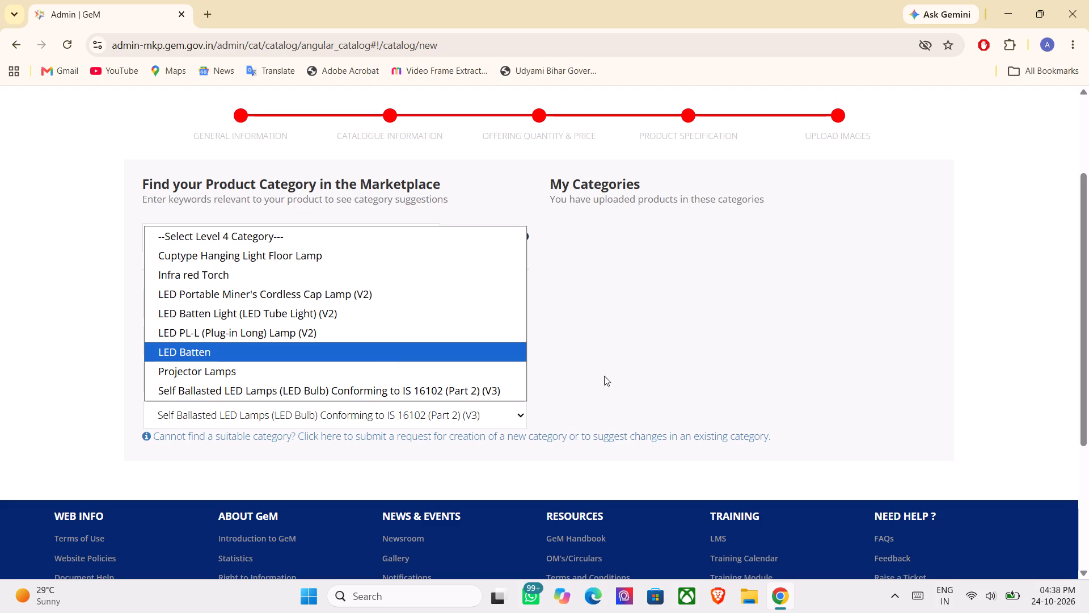
{"action": "left_click", "coordinate": [670, 381]}
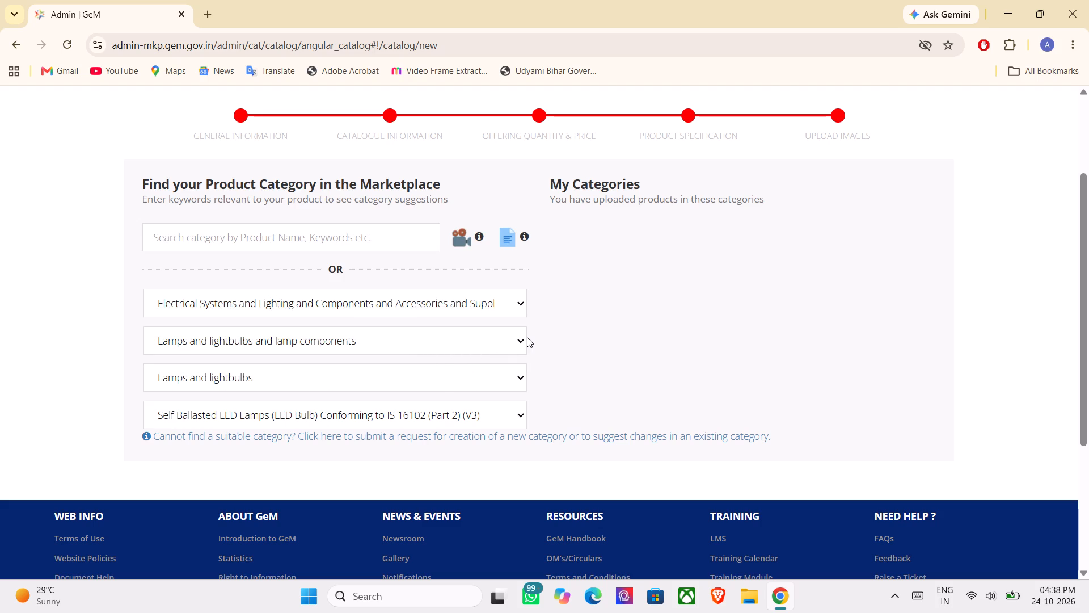
{"action": "left_click", "coordinate": [519, 337]}
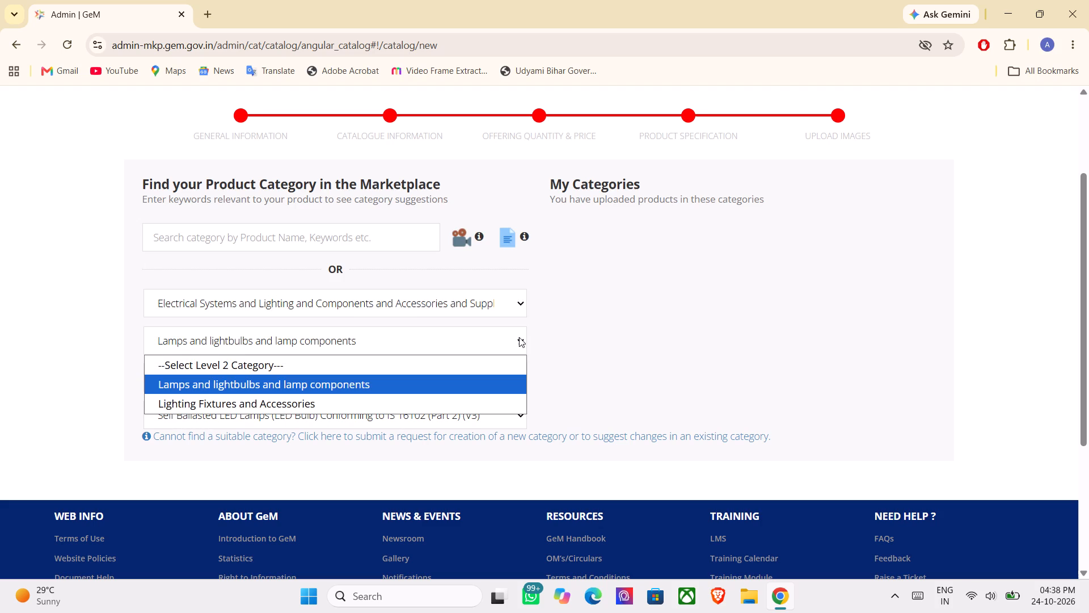
{"action": "left_click", "coordinate": [519, 337]}
{"action": "scroll", "coordinate": [705, 325], "scroll_direction": "up", "scroll_amount": 1}
{"action": "left_click", "coordinate": [511, 328]}
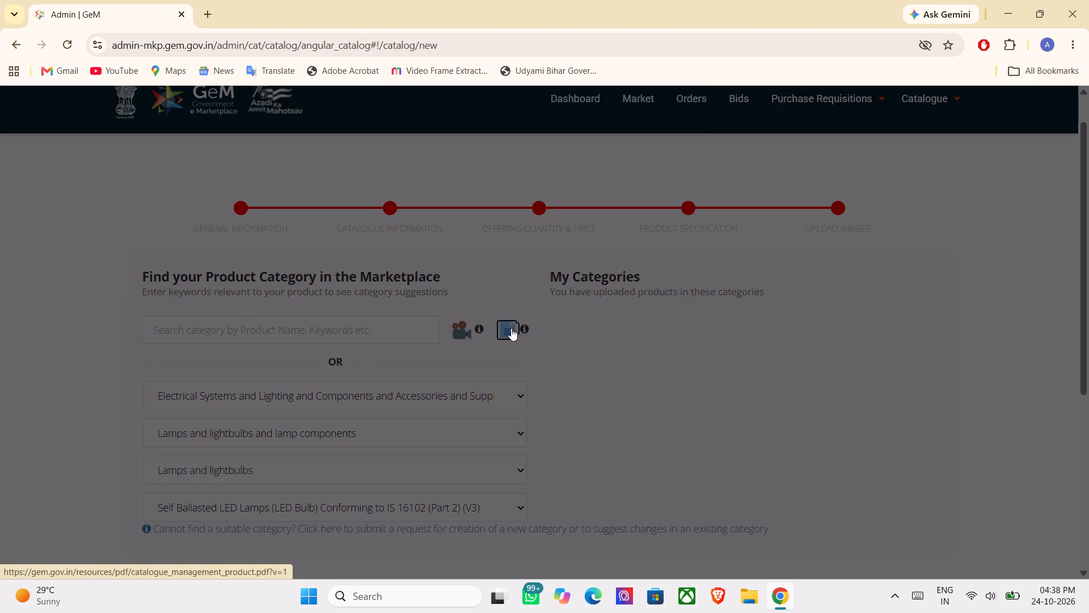
{"action": "left_click", "coordinate": [659, 149]}
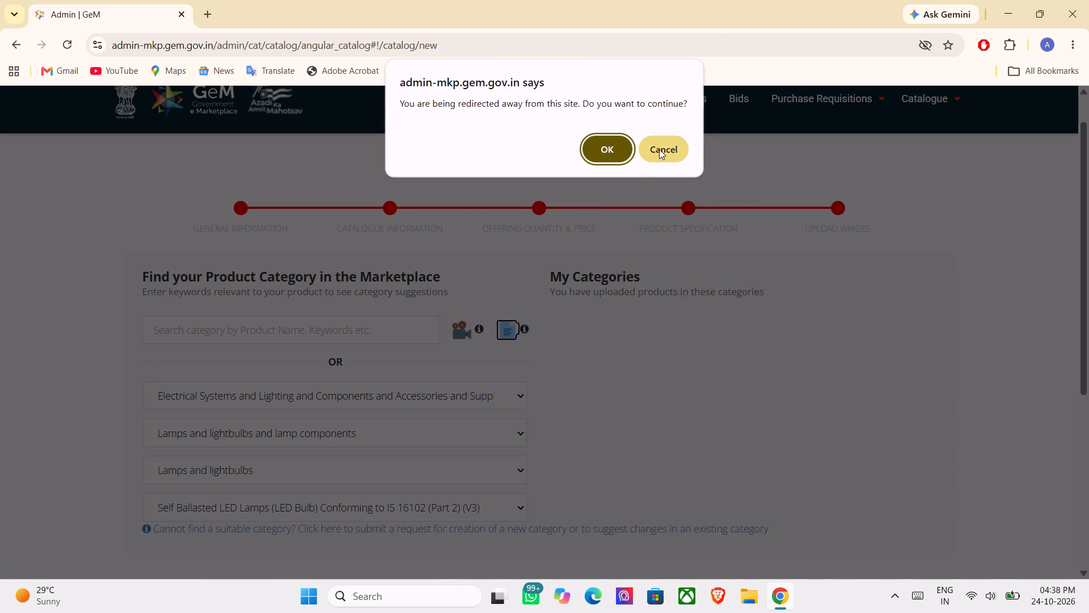
Open the page for adding a new service offering to the catalogue.
{"action": "scroll", "coordinate": [799, 144], "scroll_direction": "up", "scroll_amount": 1}
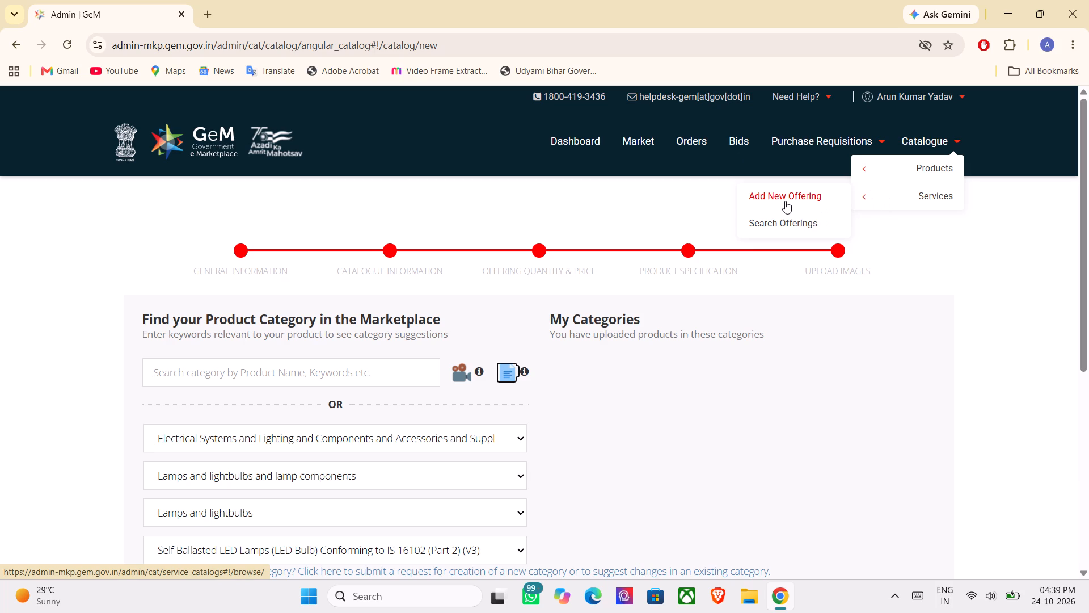
{"action": "left_click", "coordinate": [785, 201]}
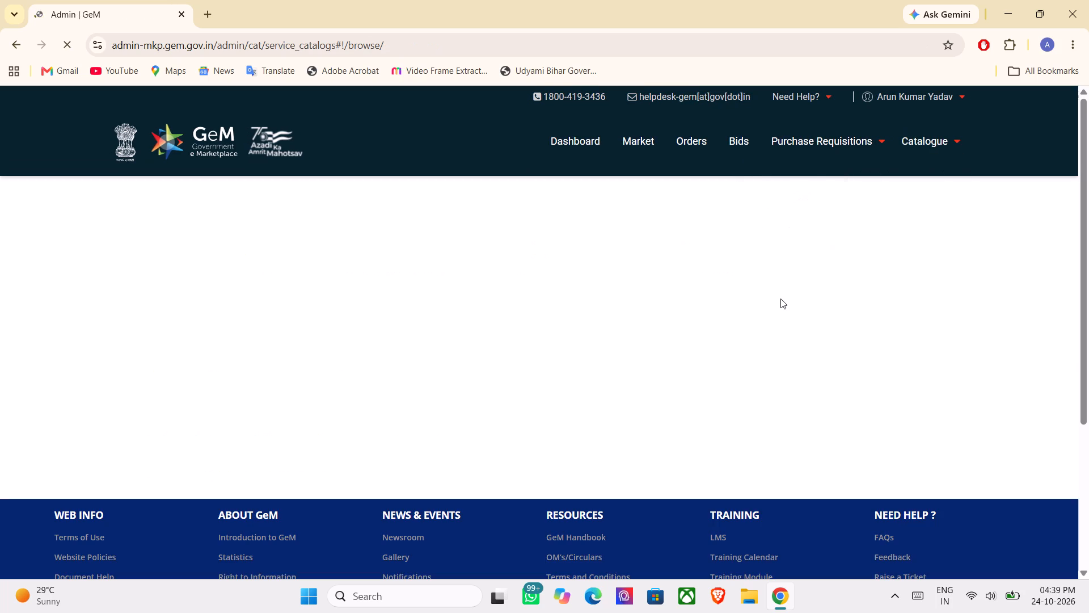
Look through the available service categories and filter the list to My Categories.
{"action": "scroll", "coordinate": [694, 412], "scroll_direction": "down", "scroll_amount": 1}
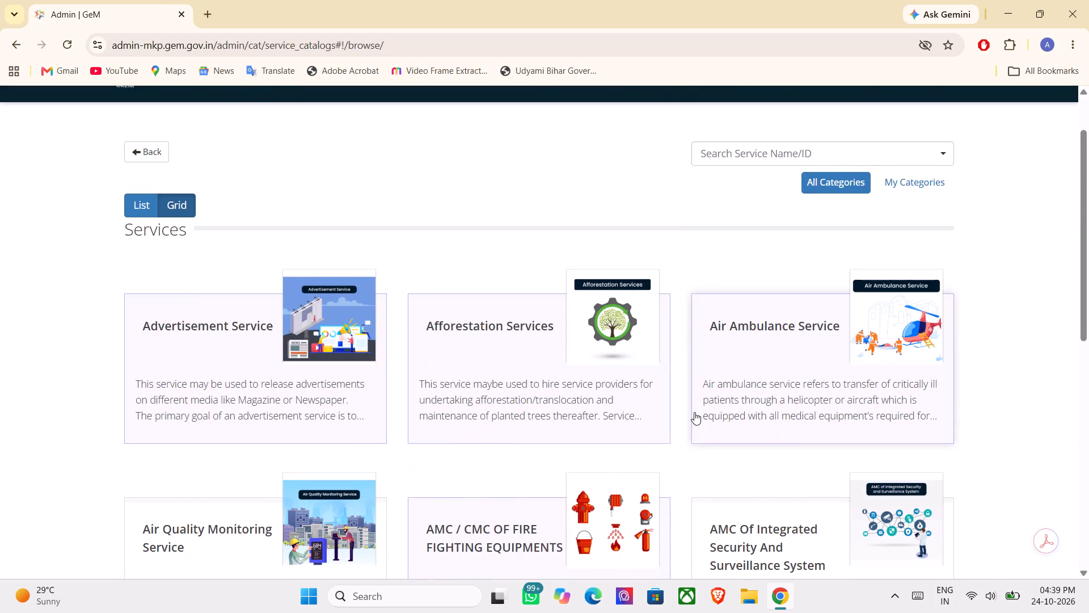
{"action": "scroll", "coordinate": [900, 266], "scroll_direction": "up", "scroll_amount": 1}
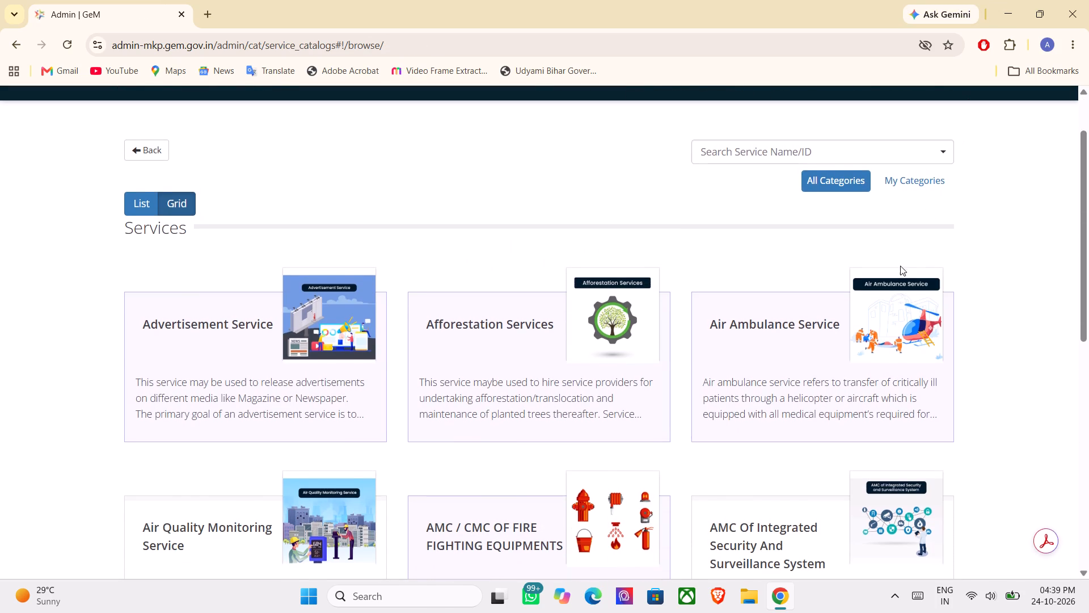
{"action": "scroll", "coordinate": [900, 266], "scroll_direction": "up", "scroll_amount": 1}
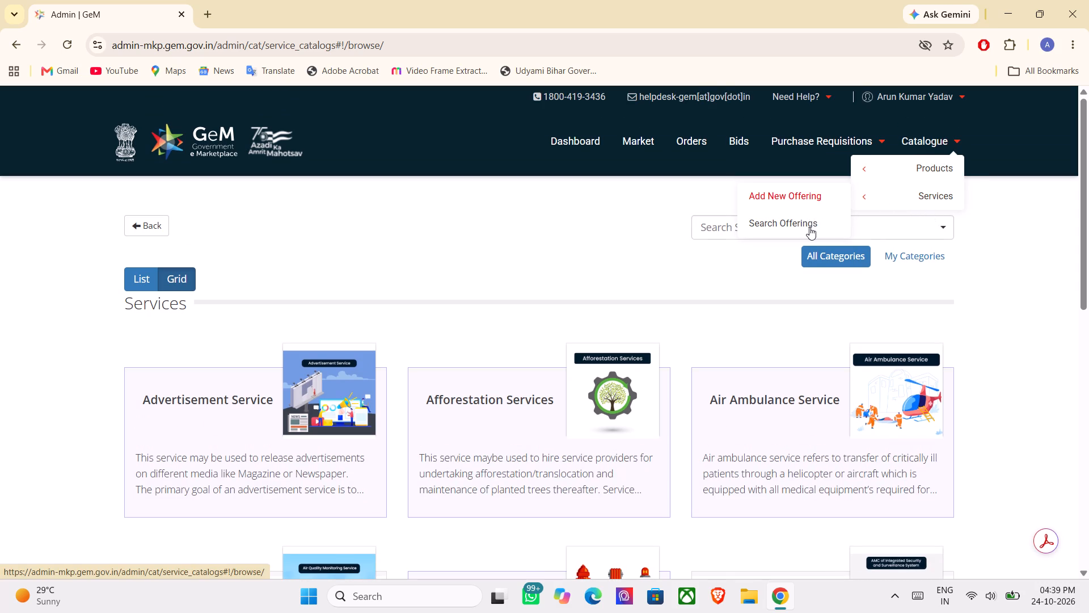
{"action": "scroll", "coordinate": [931, 261], "scroll_direction": "down", "scroll_amount": 2}
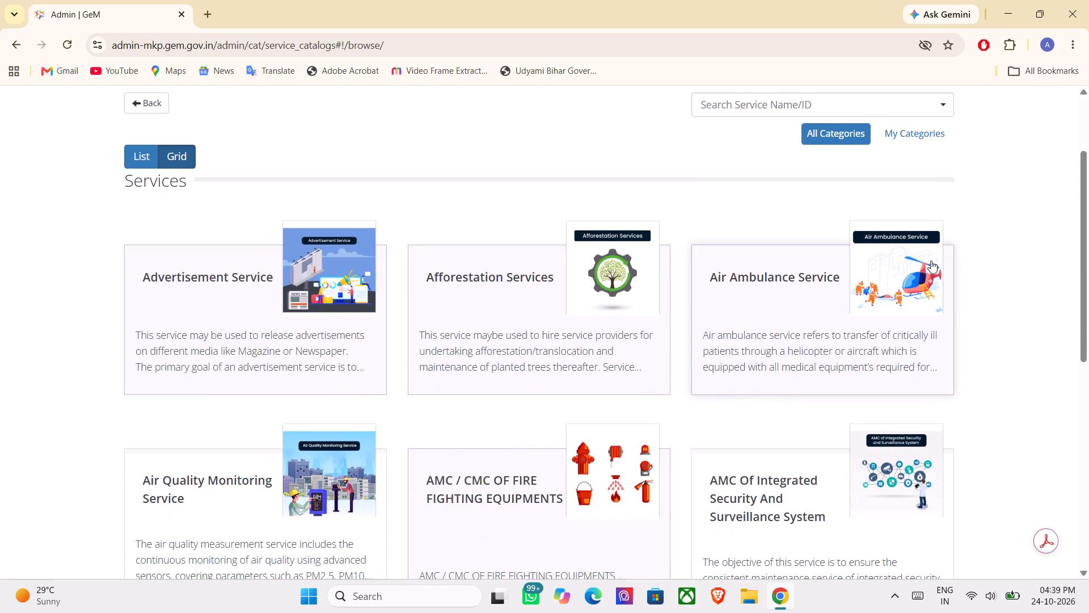
{"action": "left_click", "coordinate": [910, 129]}
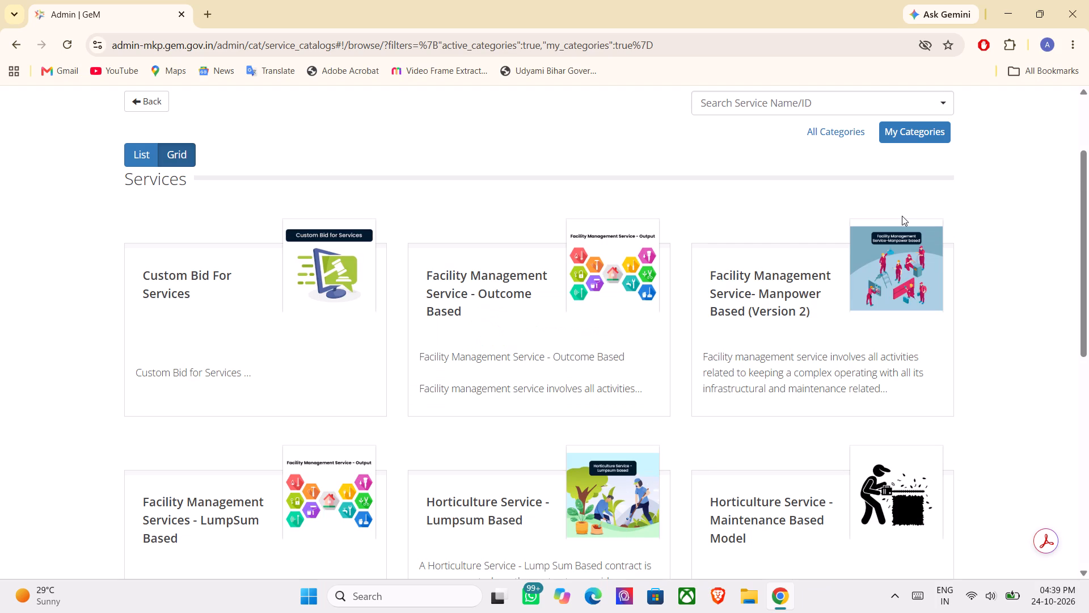
Look through the first page of service categories in the My Categories list.
{"action": "scroll", "coordinate": [1023, 353], "scroll_direction": "down", "scroll_amount": 2}
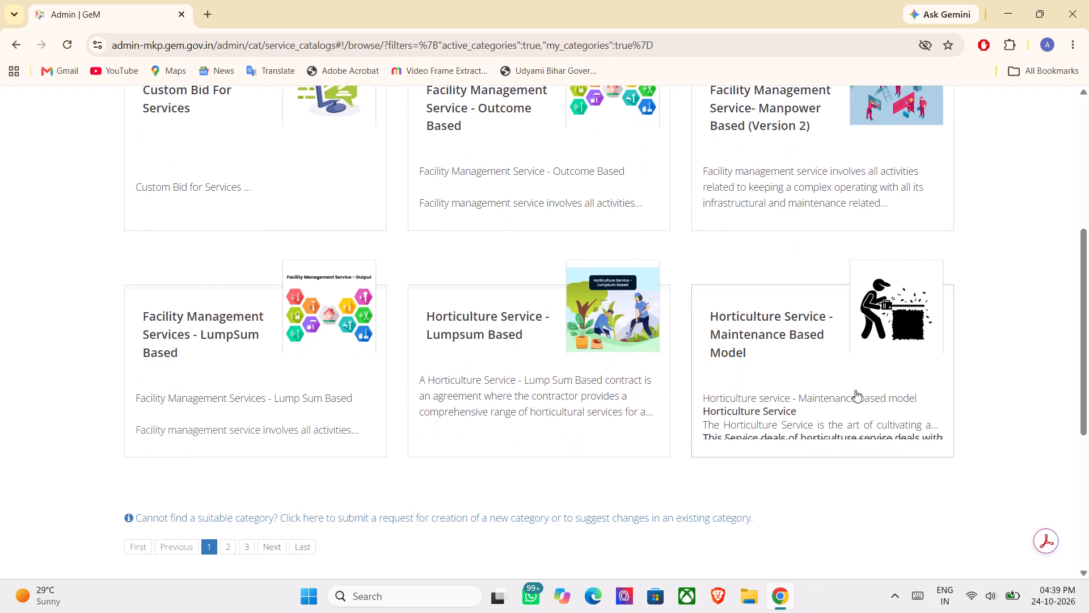
{"action": "scroll", "coordinate": [974, 400], "scroll_direction": "up", "scroll_amount": 2}
{"action": "scroll", "coordinate": [974, 400], "scroll_direction": "down", "scroll_amount": 1}
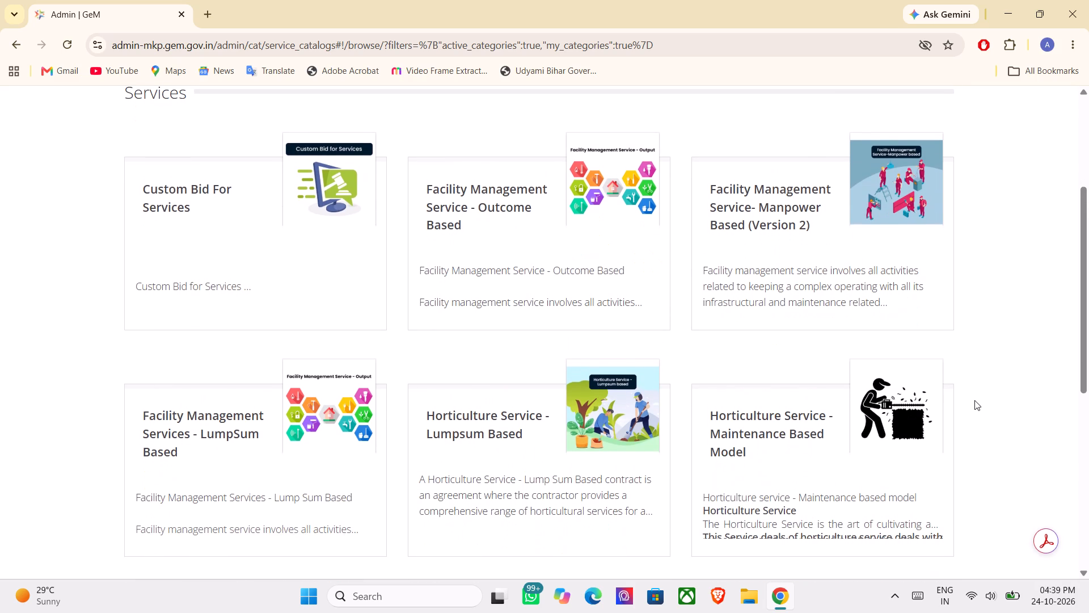
{"action": "scroll", "coordinate": [974, 400], "scroll_direction": "down", "scroll_amount": 2}
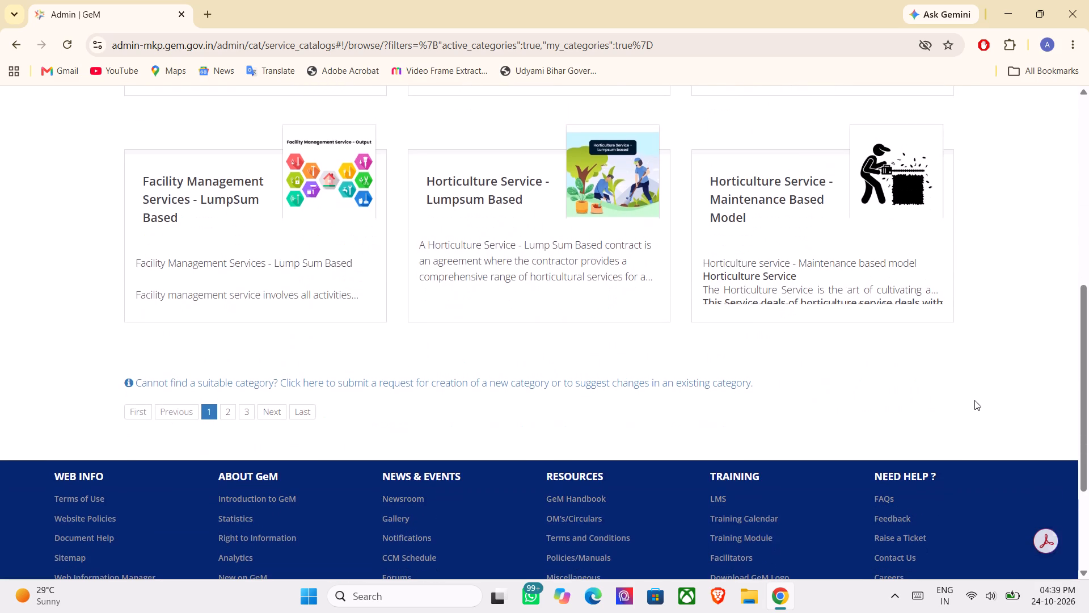
{"action": "scroll", "coordinate": [974, 400], "scroll_direction": "down", "scroll_amount": 1}
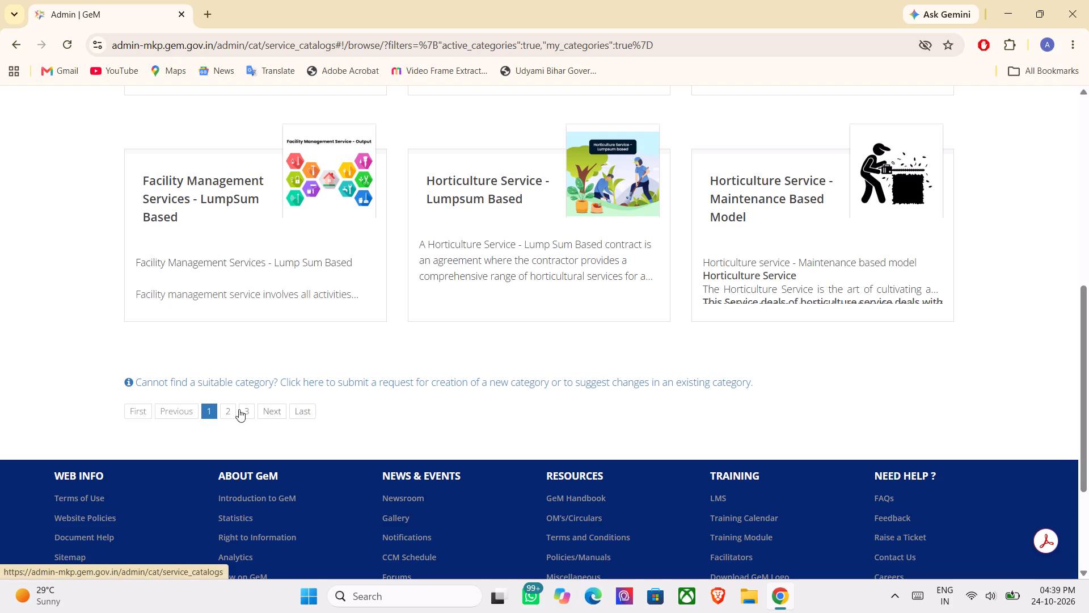
Go to page 2 of the My Categories service list and examine the categories offered there.
{"action": "left_click", "coordinate": [229, 409]}
{"action": "scroll", "coordinate": [568, 282], "scroll_direction": "up", "scroll_amount": 3}
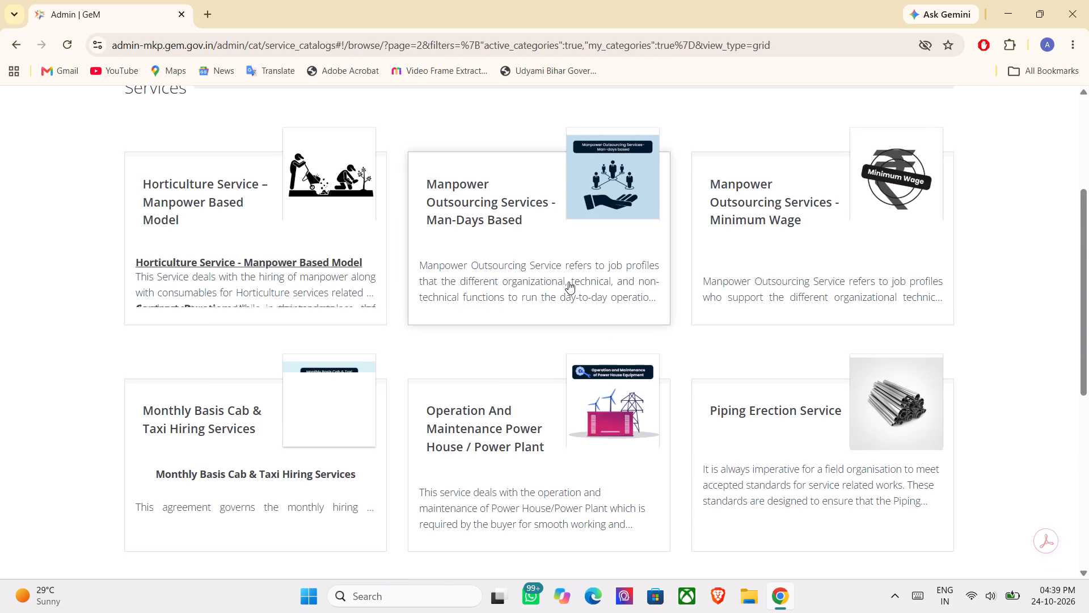
{"action": "scroll", "coordinate": [568, 282], "scroll_direction": "up", "scroll_amount": 1}
{"action": "scroll", "coordinate": [568, 282], "scroll_direction": "down", "scroll_amount": 2}
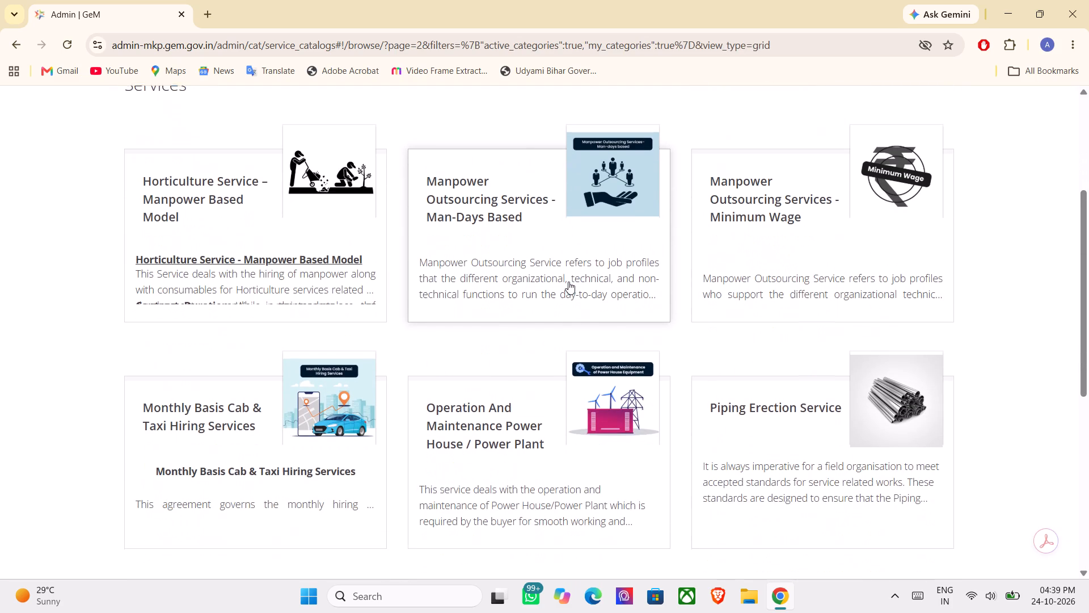
{"action": "scroll", "coordinate": [568, 282], "scroll_direction": "down", "scroll_amount": 2}
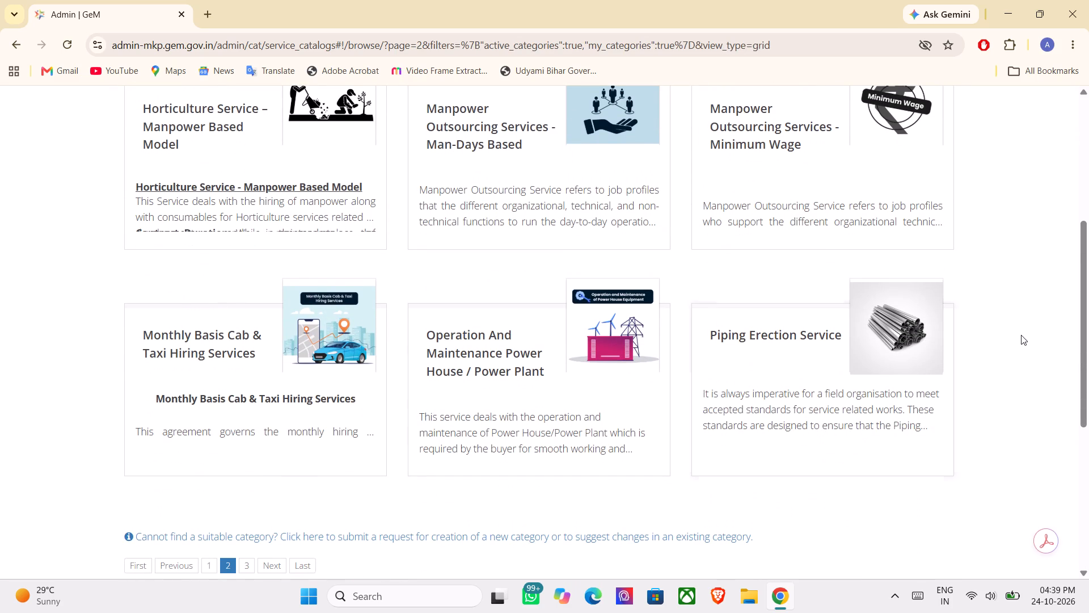
{"action": "scroll", "coordinate": [1021, 335], "scroll_direction": "down", "scroll_amount": 1}
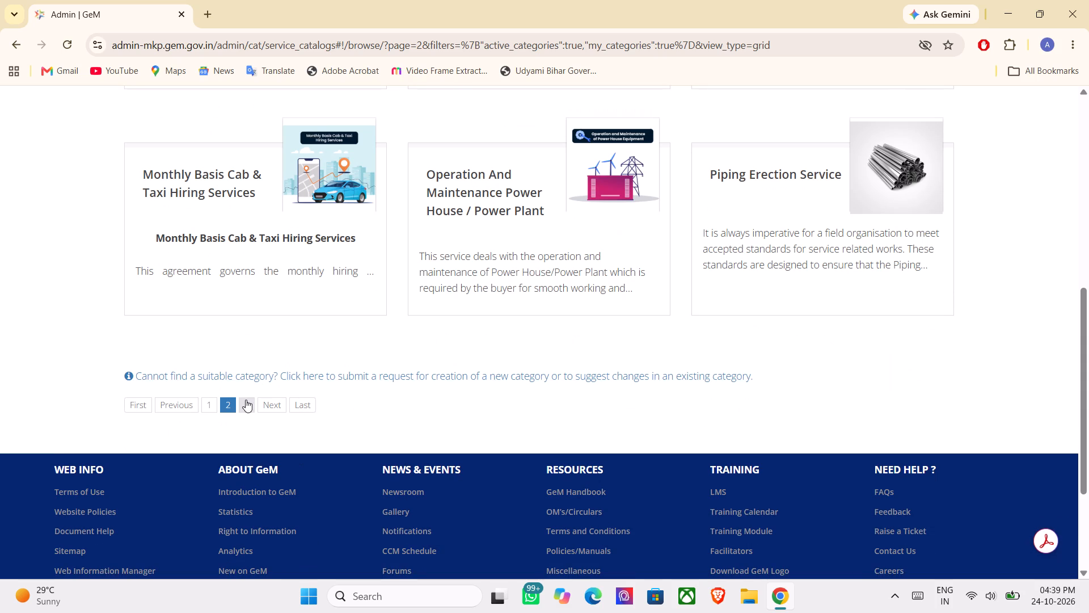
Go to page 3 of the My Categories service list and examine the categories offered there.
{"action": "left_click", "coordinate": [246, 404]}
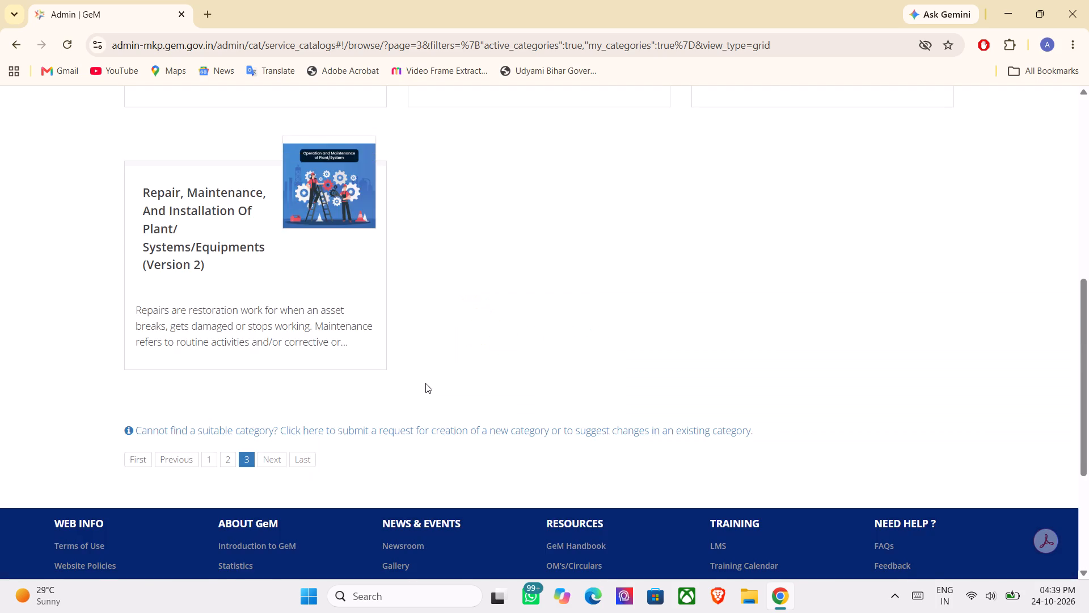
{"action": "scroll", "coordinate": [425, 383], "scroll_direction": "up", "scroll_amount": 4}
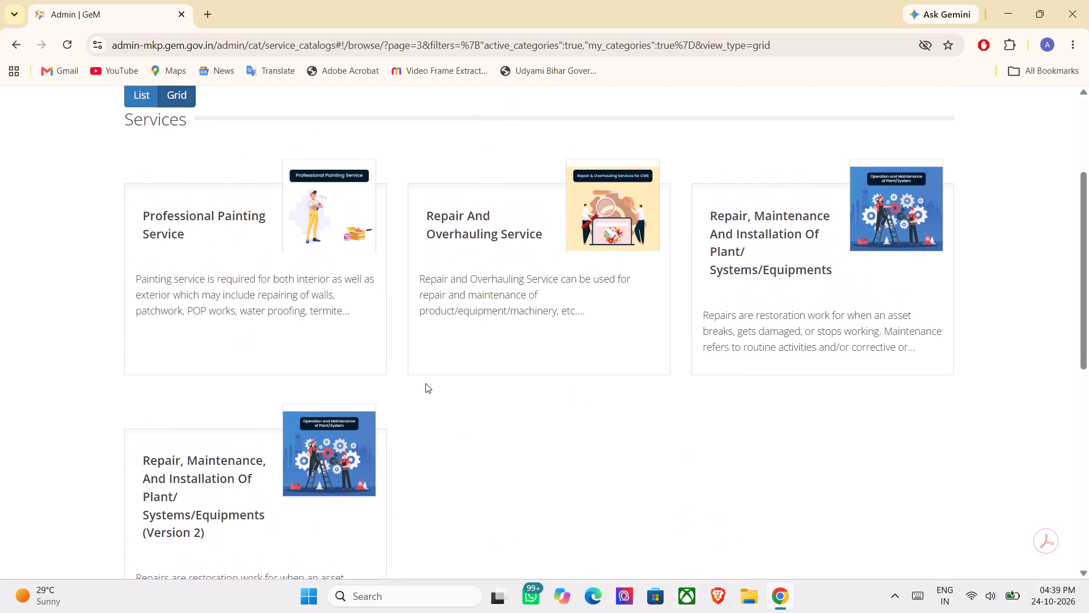
{"action": "scroll", "coordinate": [425, 383], "scroll_direction": "up", "scroll_amount": 1}
{"action": "scroll", "coordinate": [425, 383], "scroll_direction": "down", "scroll_amount": 1}
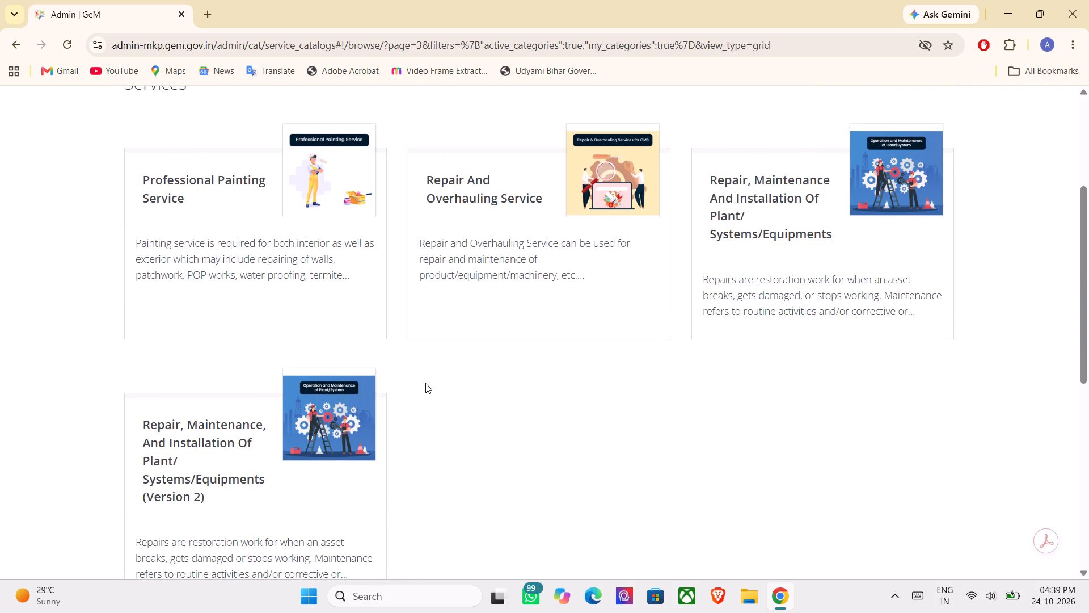
{"action": "scroll", "coordinate": [425, 383], "scroll_direction": "up", "scroll_amount": 1}
{"action": "scroll", "coordinate": [425, 383], "scroll_direction": "down", "scroll_amount": 3}
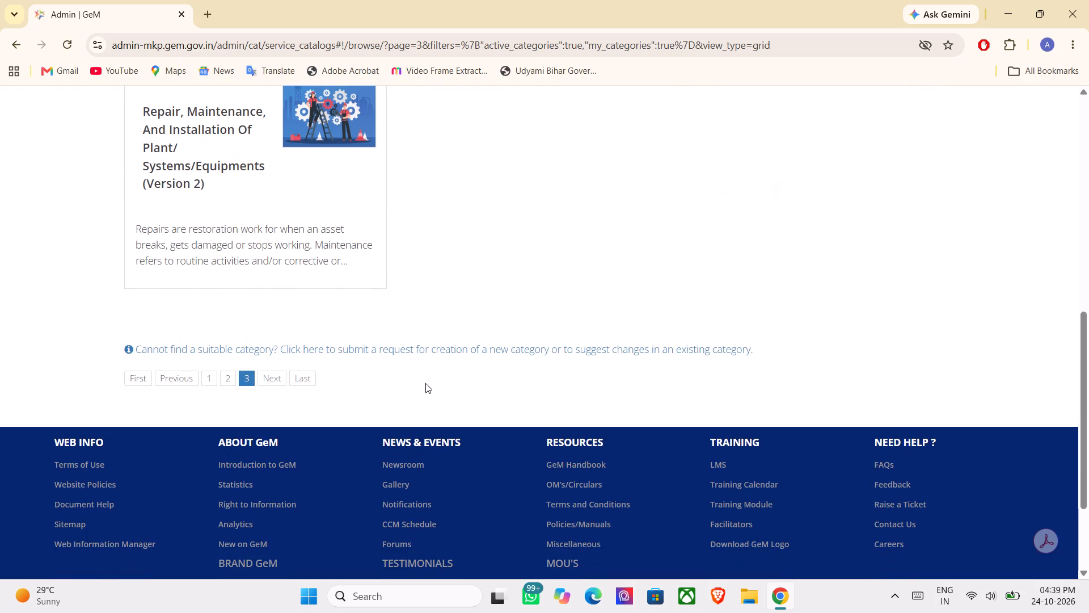
Return to page 2 of the service list and review its categories again.
{"action": "left_click", "coordinate": [226, 371]}
{"action": "scroll", "coordinate": [455, 346], "scroll_direction": "up", "scroll_amount": 1}
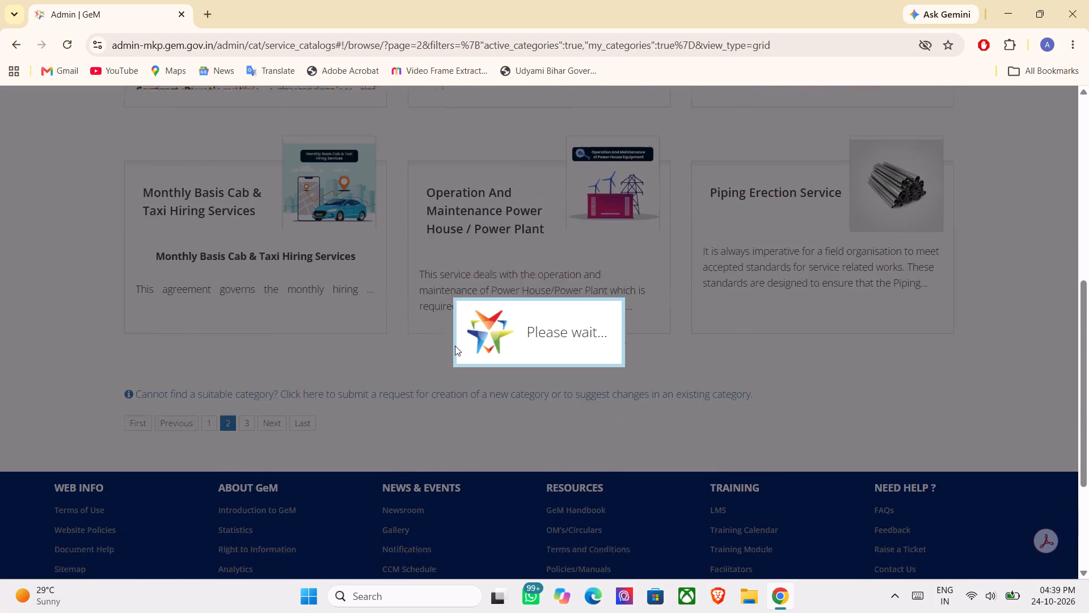
{"action": "scroll", "coordinate": [455, 346], "scroll_direction": "up", "scroll_amount": 2}
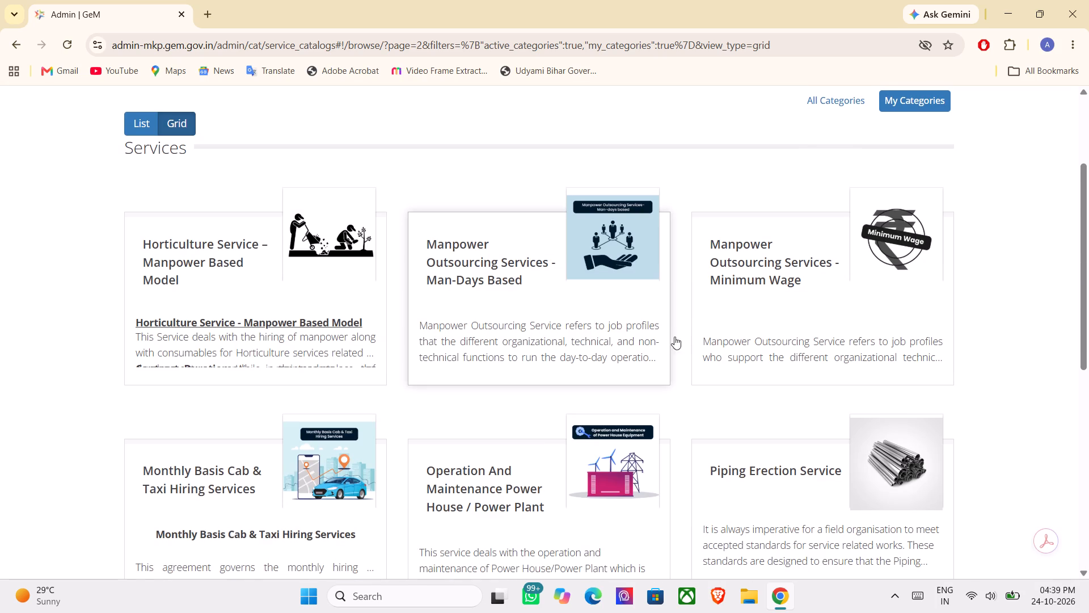
{"action": "scroll", "coordinate": [752, 322], "scroll_direction": "down", "scroll_amount": 1}
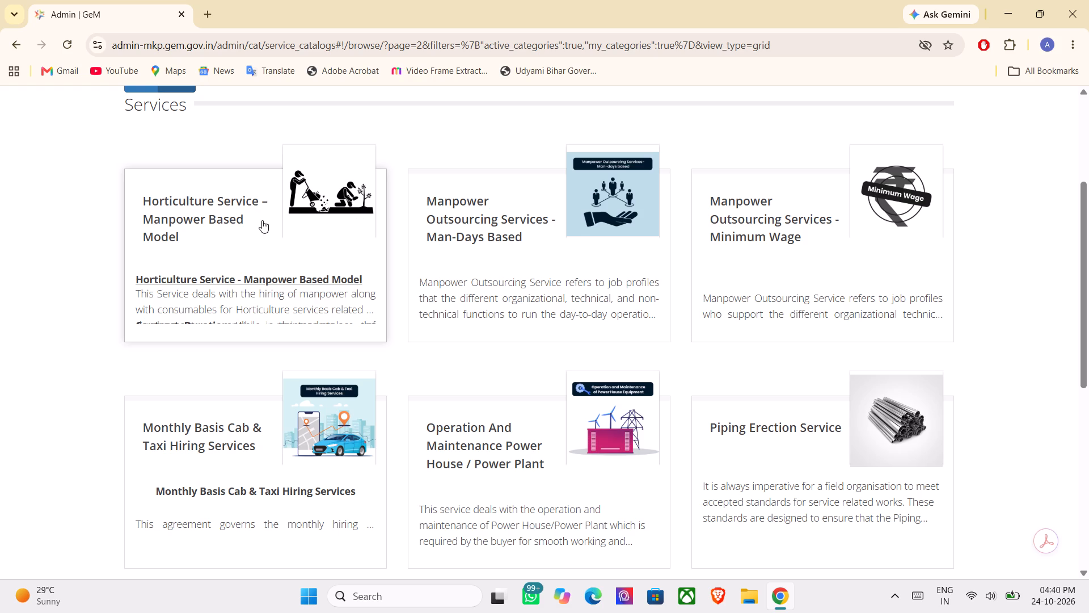
{"action": "scroll", "coordinate": [282, 331], "scroll_direction": "down", "scroll_amount": 2}
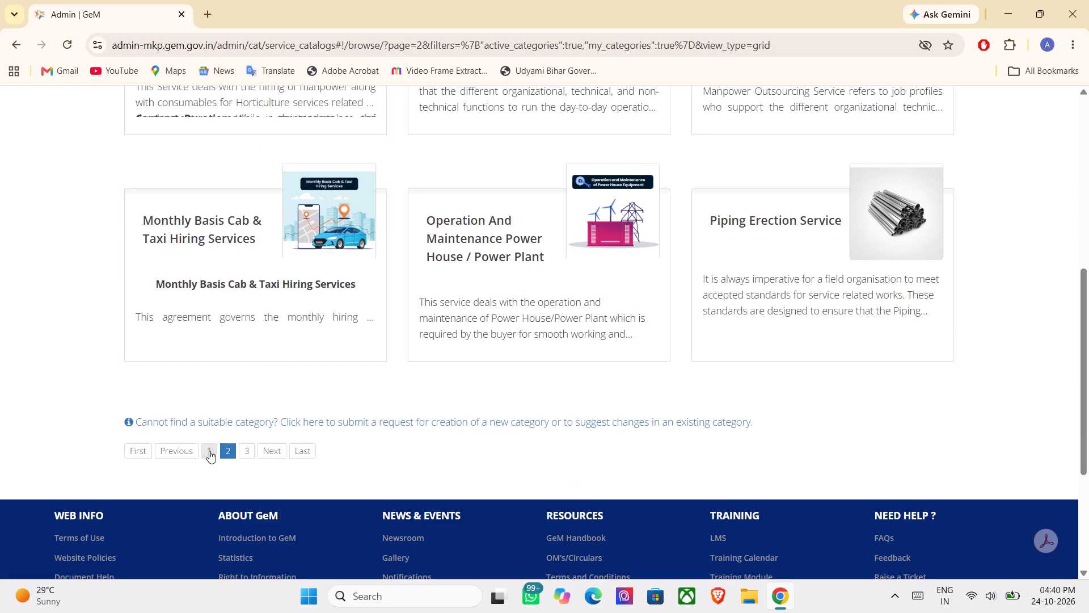
Return to page 1 of the service list and open Horticulture Service - Maintenance Based Model.
{"action": "left_click", "coordinate": [207, 451]}
{"action": "scroll", "coordinate": [574, 325], "scroll_direction": "up", "scroll_amount": 2}
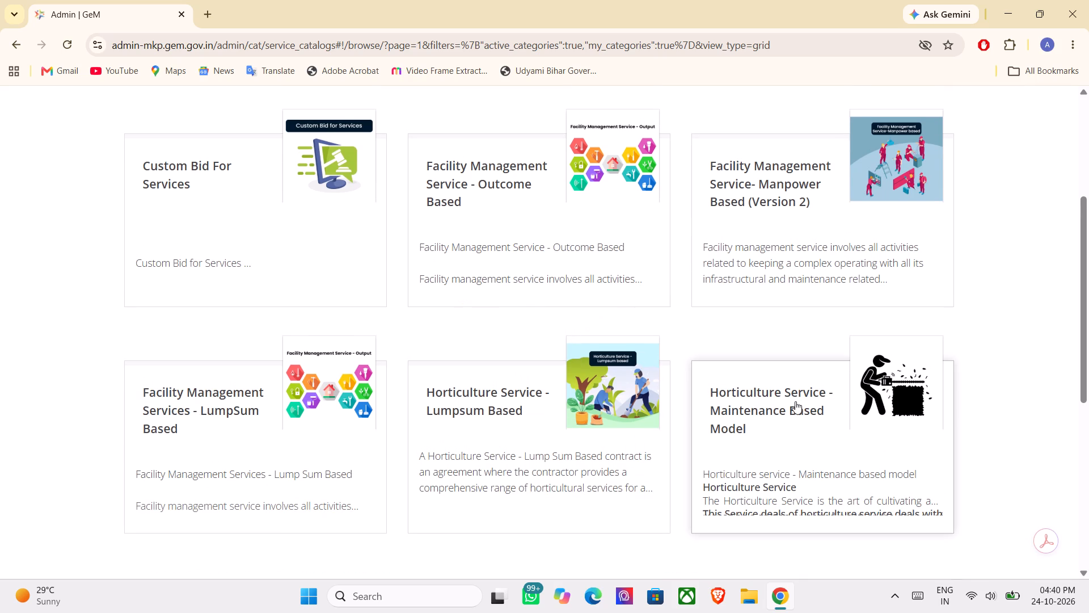
{"action": "left_click", "coordinate": [867, 439]}
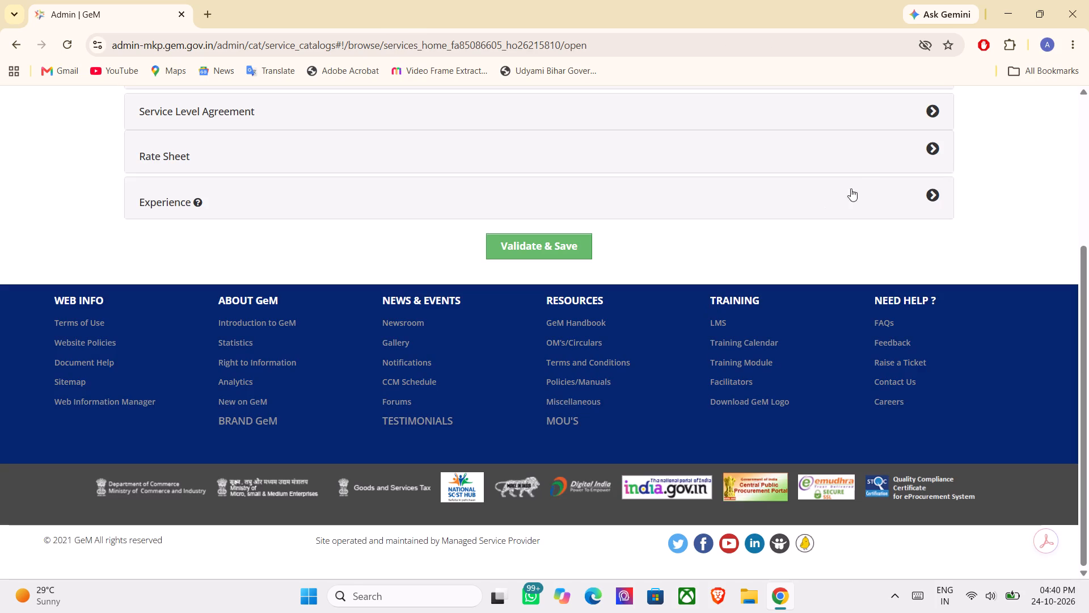
Expand the Experience section, agree to proceed with the Project Experience upload, and add a new project.
{"action": "left_click", "coordinate": [930, 198]}
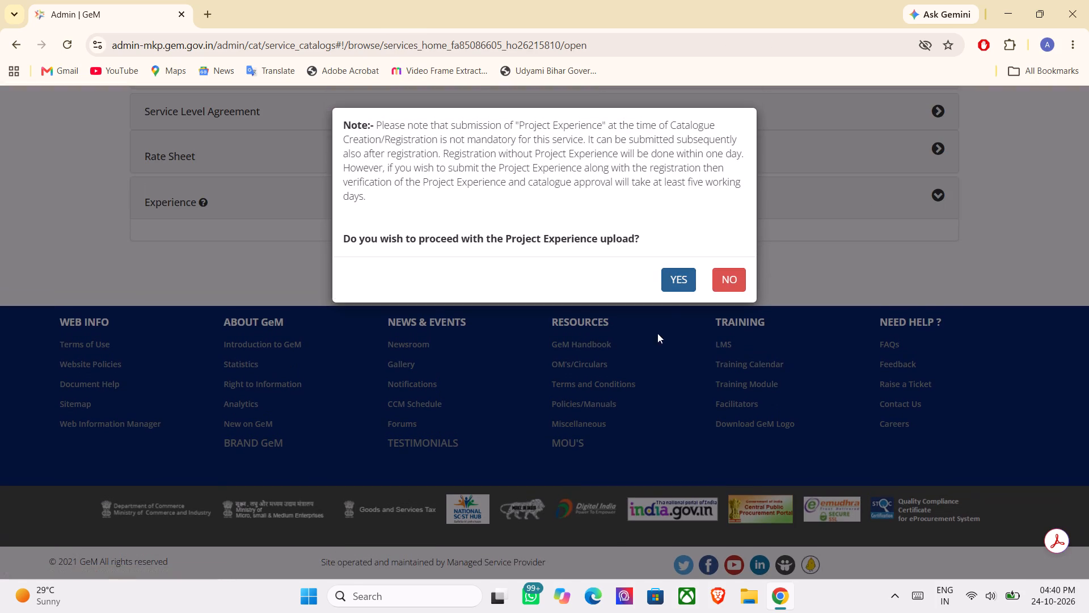
{"action": "left_click", "coordinate": [674, 274]}
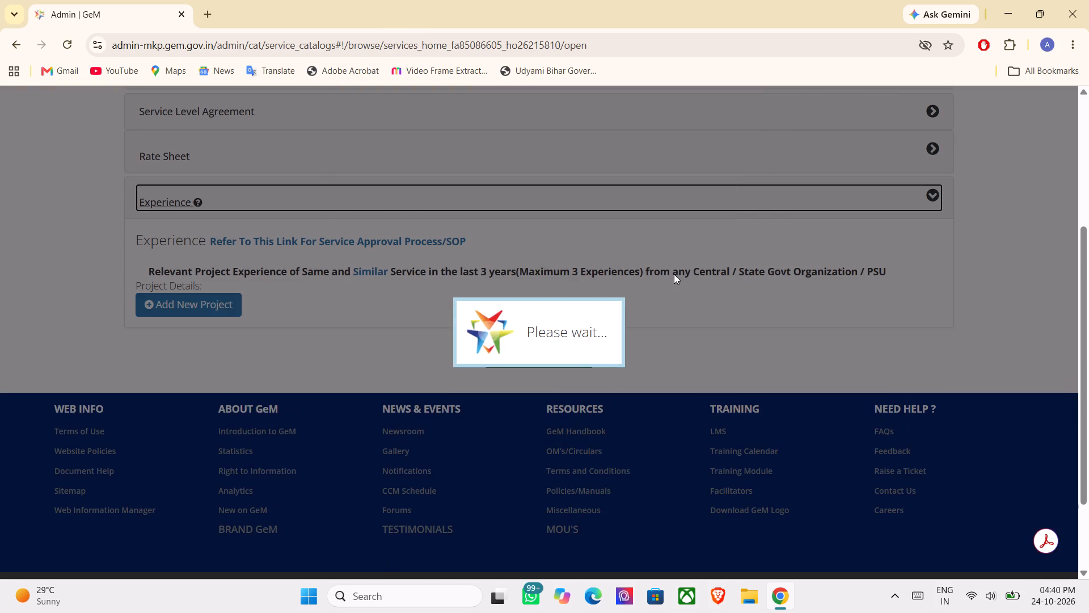
{"action": "left_click", "coordinate": [206, 301]}
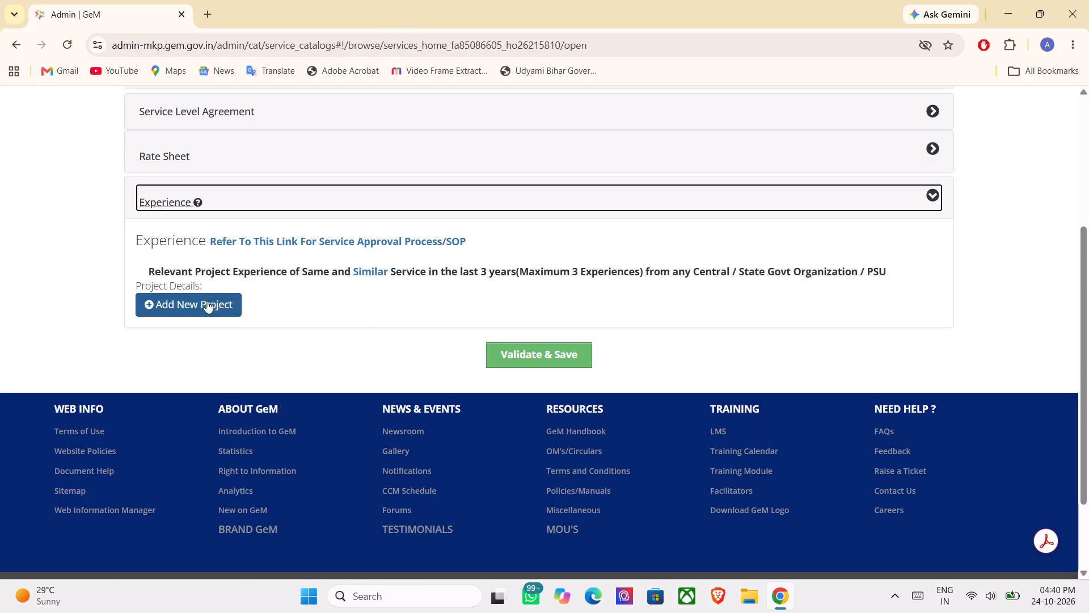
Enter NTPC LIMITED as Project 1's organization name and choose Completed as its current project status.
{"action": "left_click", "coordinate": [364, 338]}
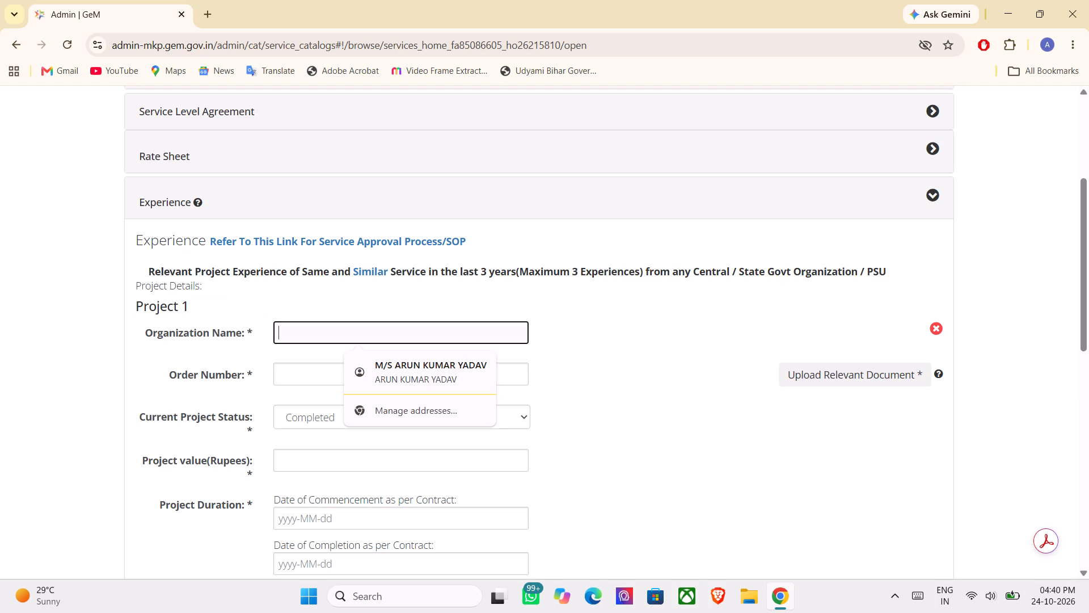
{"action": "type", "text": "NTPC"}
{"action": "key", "text": "space"}
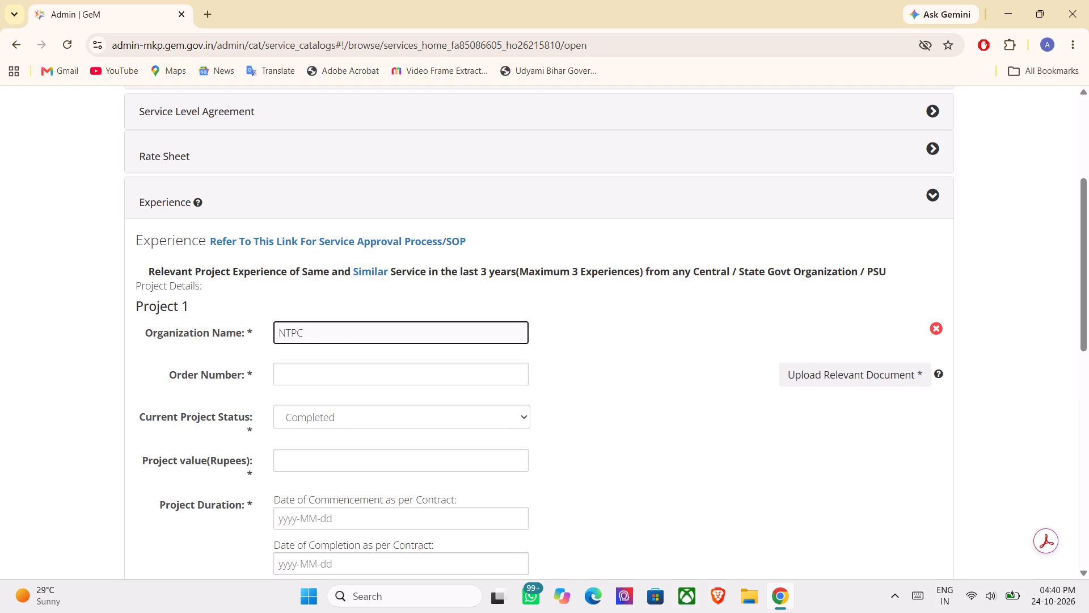
{"action": "type", "text": "LIMITED"}
{"action": "left_click", "coordinate": [395, 374]}
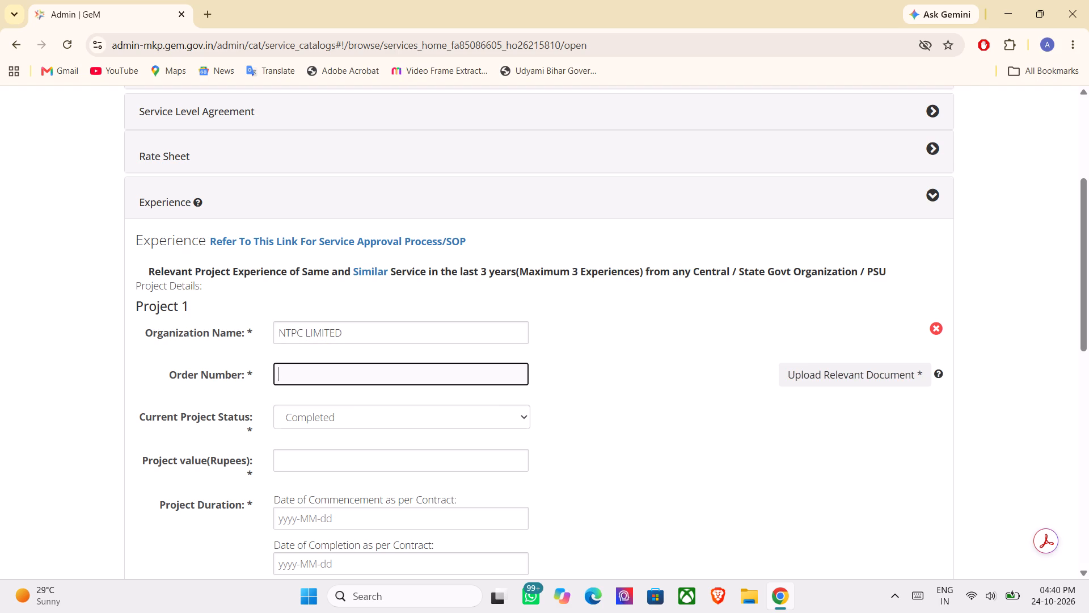
{"action": "left_click", "coordinate": [455, 419]}
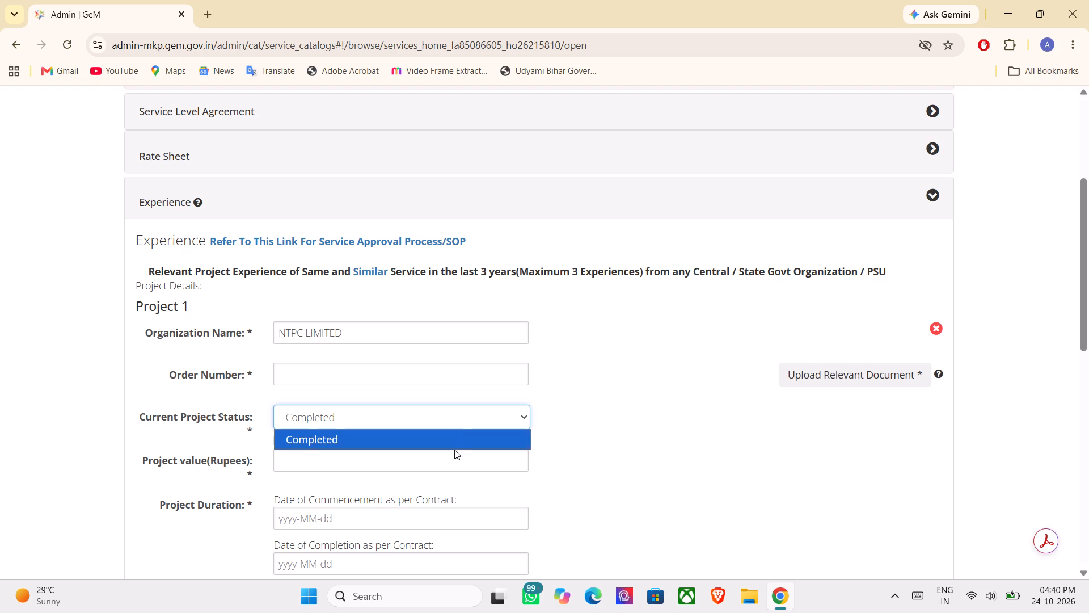
{"action": "left_click", "coordinate": [454, 450]}
{"action": "left_click", "coordinate": [452, 442]}
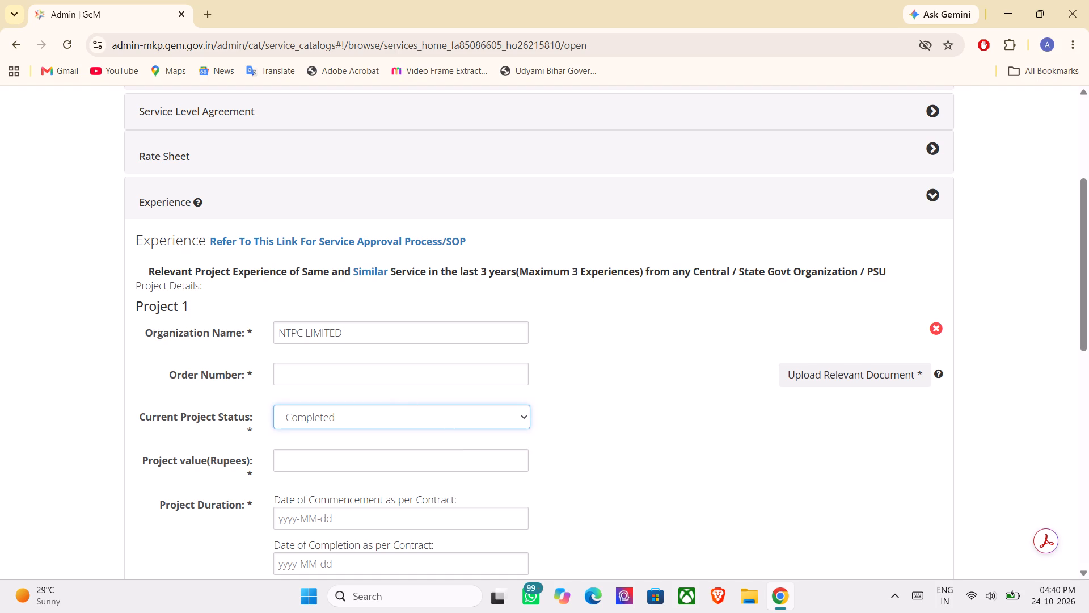
Look over the remaining Project 1 fields, from the order number to the project duration and buyer details.
{"action": "left_click", "coordinate": [378, 373]}
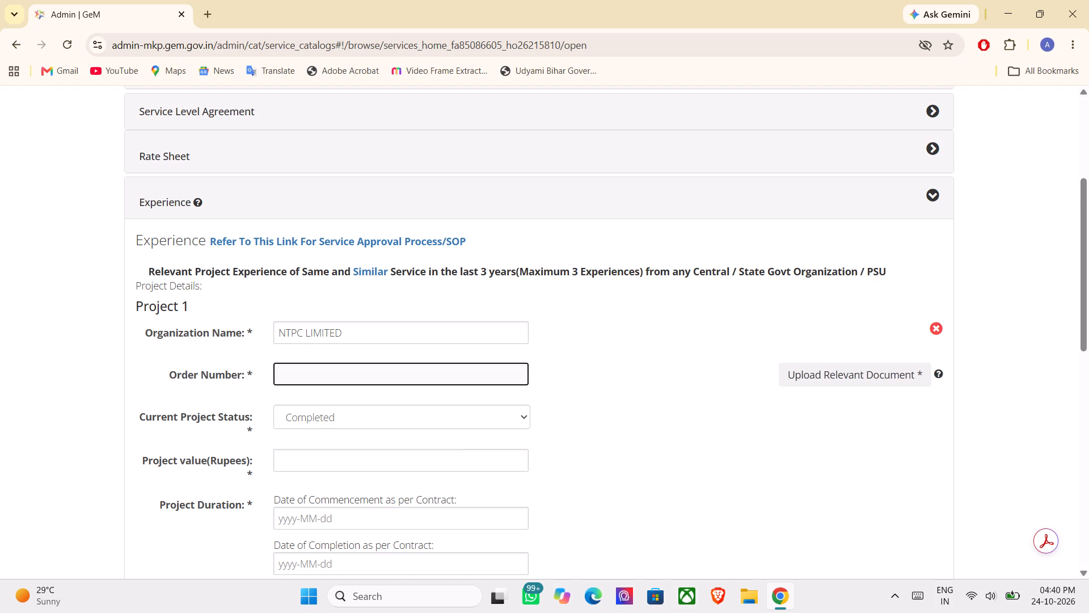
{"action": "scroll", "coordinate": [378, 373], "scroll_direction": "down", "scroll_amount": 1}
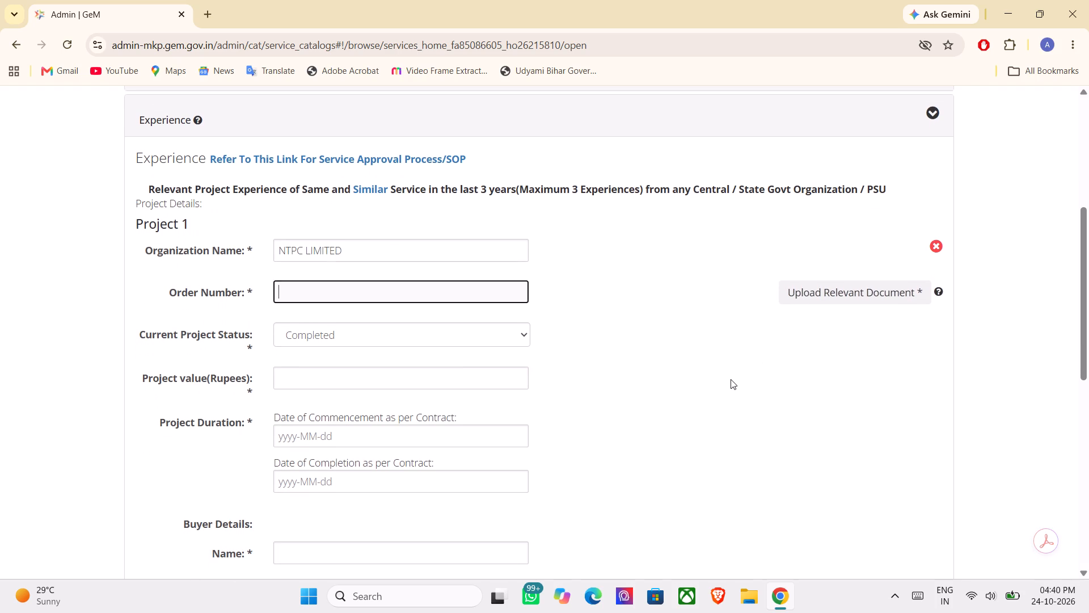
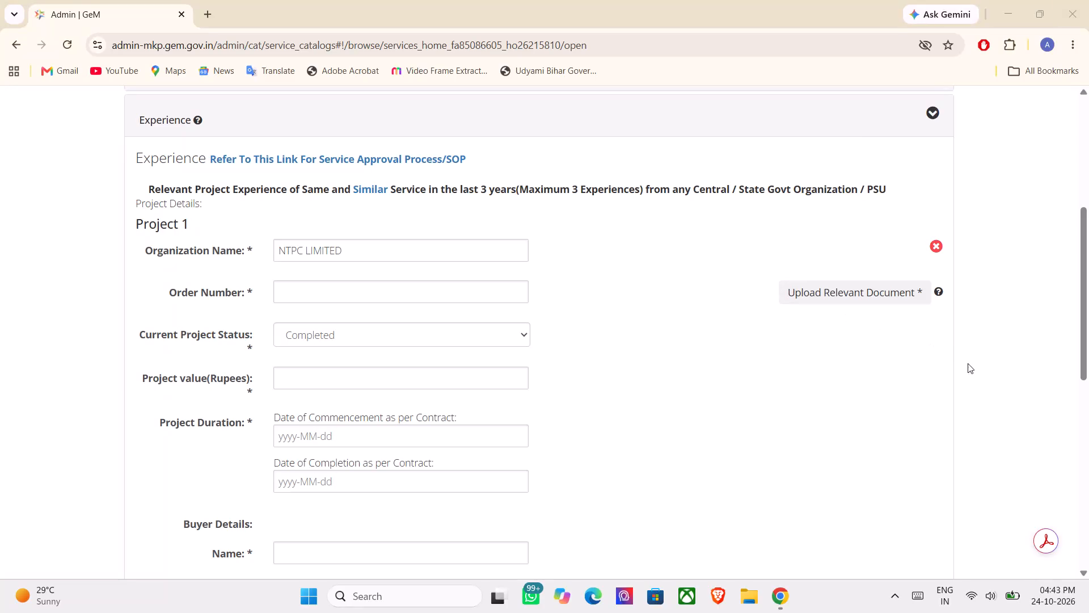
{"action": "left_click", "coordinate": [390, 288]}
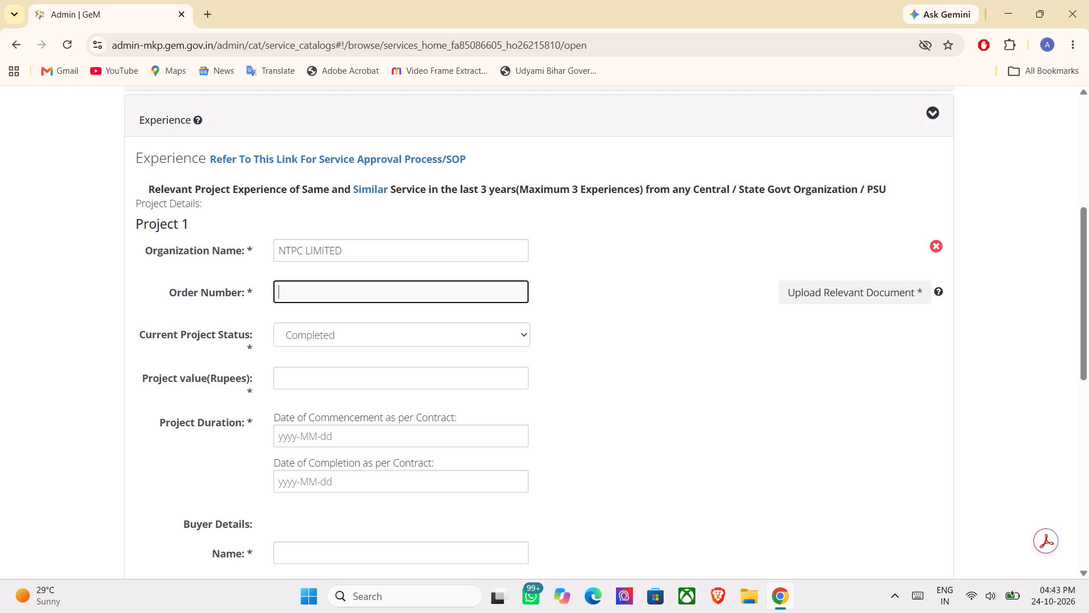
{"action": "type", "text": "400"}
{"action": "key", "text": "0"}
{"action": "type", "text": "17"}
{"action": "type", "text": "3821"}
Start filling in Project 1's project value in rupees.
{"action": "left_click", "coordinate": [350, 381]}
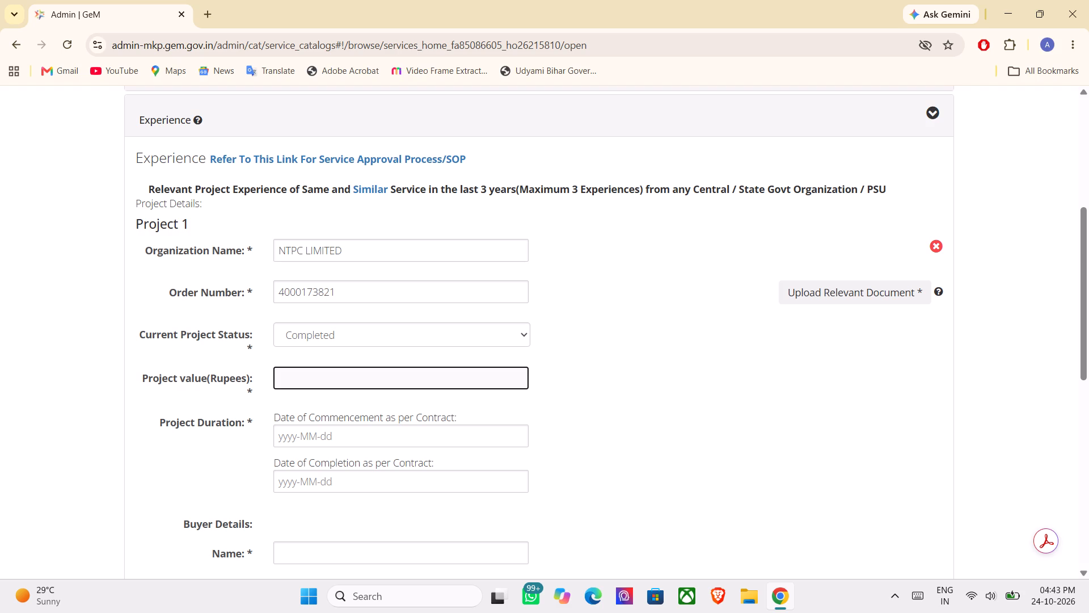
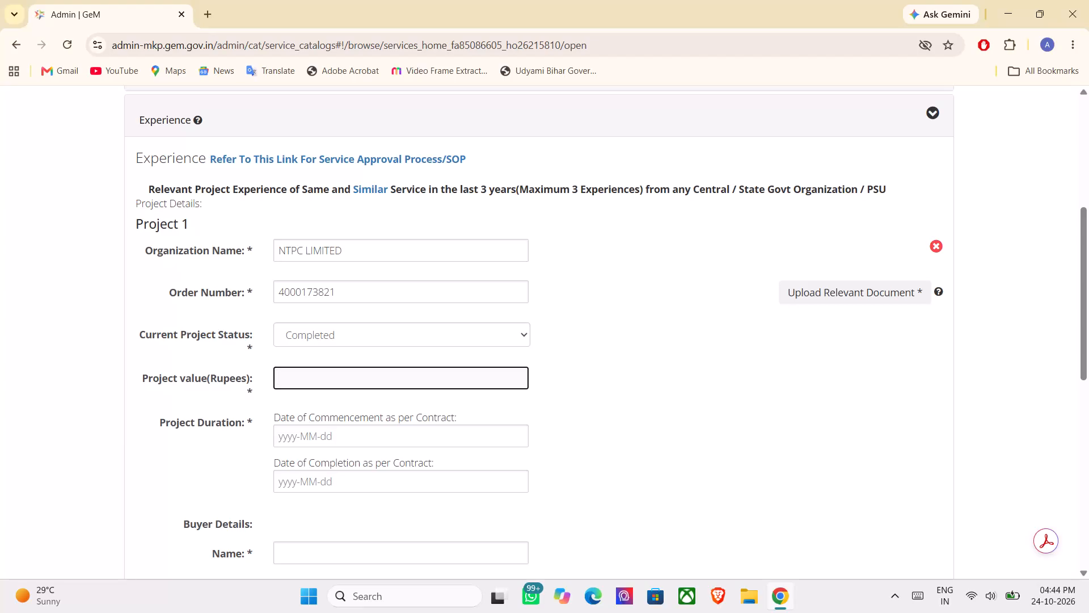
{"action": "left_click", "coordinate": [364, 299]}
{"action": "key", "text": "BackSpace"}
{"action": "key", "text": "BackSpace"}
{"action": "key", "text": "BackSpace"}
{"action": "key", "text": "BackSpace"}
{"action": "key", "text": "BackSpace"}
{"action": "key", "text": "BackSpace"}
{"action": "key", "text": "BackSpace"}
{"action": "key", "text": "BackSpace"}
{"action": "key", "text": "BackSpace"}
{"action": "key", "text": "BackSpace"}
{"action": "key", "text": "BackSpace"}
{"action": "key", "text": "BackSpace"}
{"action": "key", "text": "BackSpace"}
{"action": "key", "text": "BackSpace"}
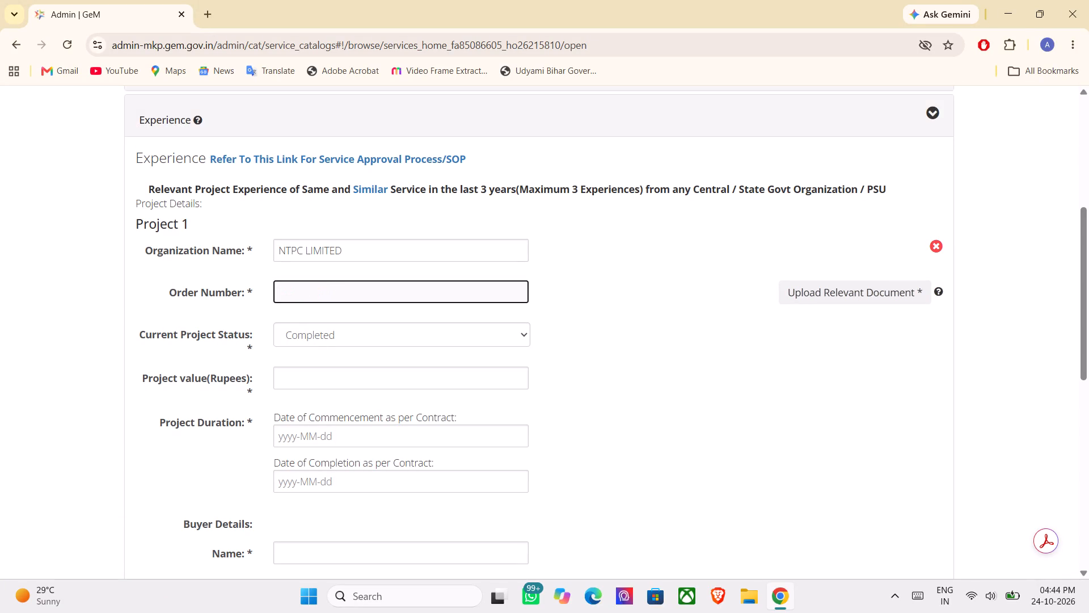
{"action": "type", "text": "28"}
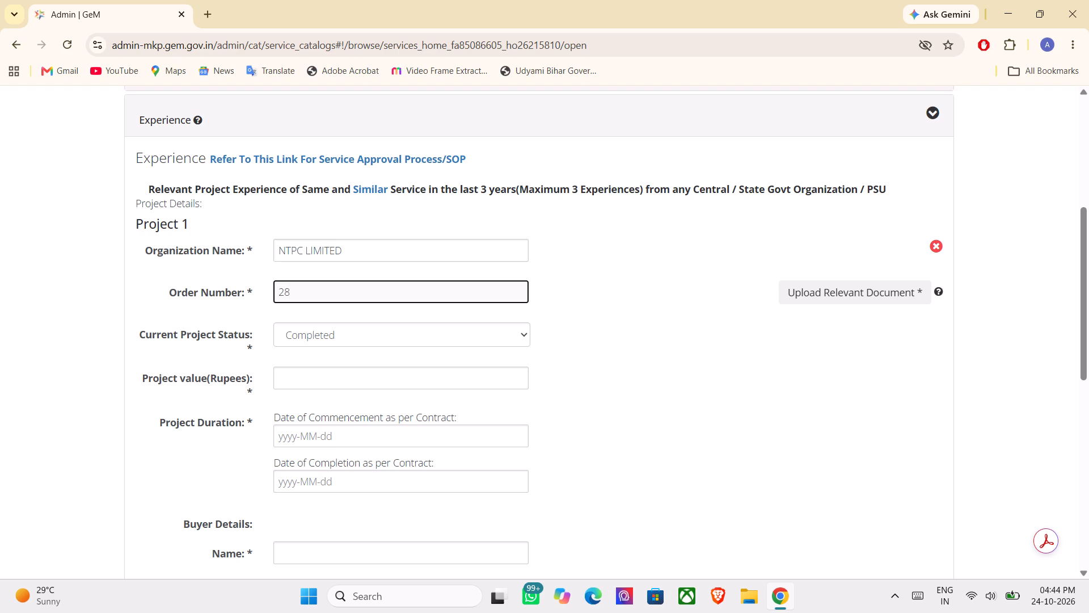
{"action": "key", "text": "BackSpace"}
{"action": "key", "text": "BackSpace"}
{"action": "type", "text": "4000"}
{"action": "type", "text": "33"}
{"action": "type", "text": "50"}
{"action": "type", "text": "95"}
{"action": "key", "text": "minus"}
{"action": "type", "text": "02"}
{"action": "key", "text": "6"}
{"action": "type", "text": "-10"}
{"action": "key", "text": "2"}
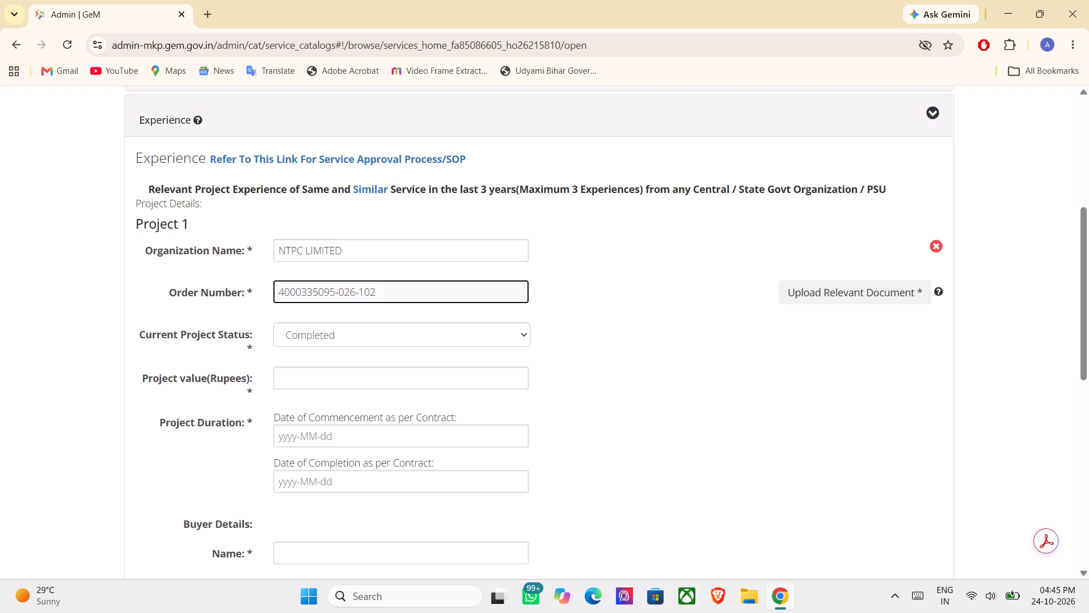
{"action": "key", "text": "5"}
Enter 2876502 as Project 1's project value in rupees.
{"action": "left_click", "coordinate": [375, 380]}
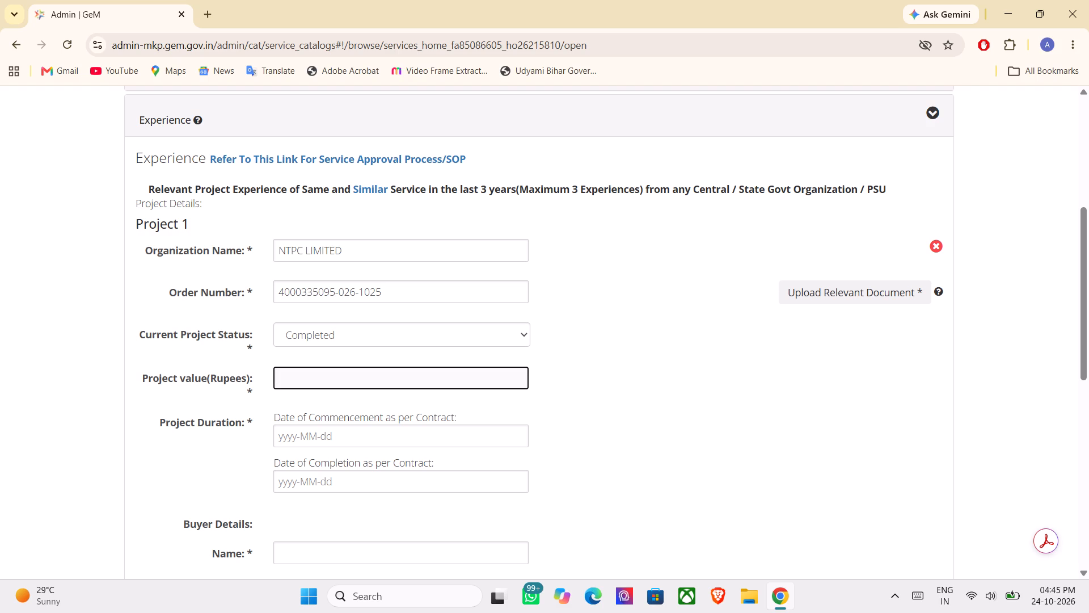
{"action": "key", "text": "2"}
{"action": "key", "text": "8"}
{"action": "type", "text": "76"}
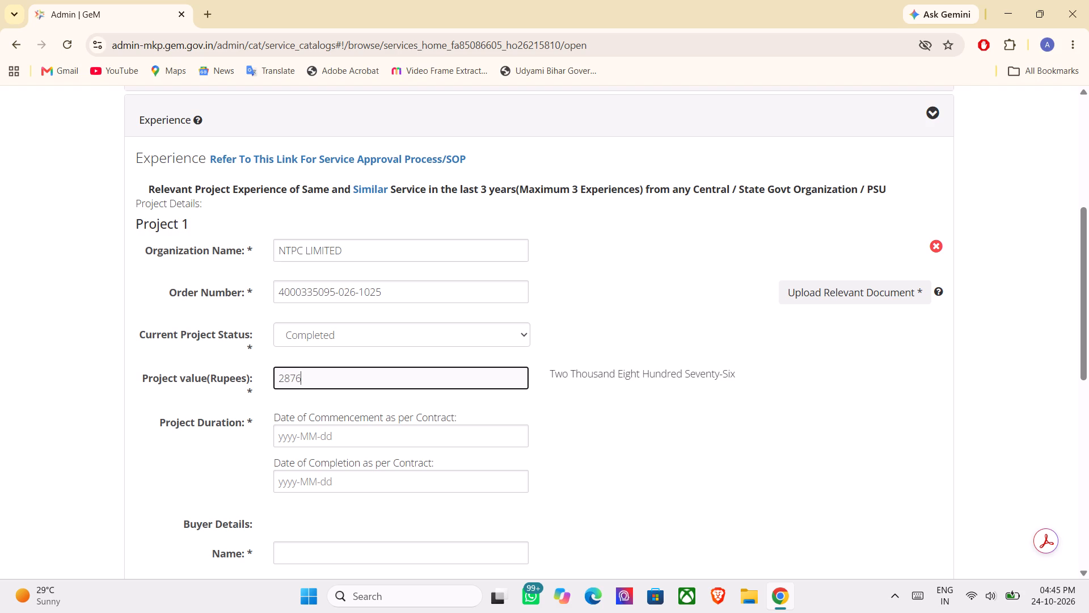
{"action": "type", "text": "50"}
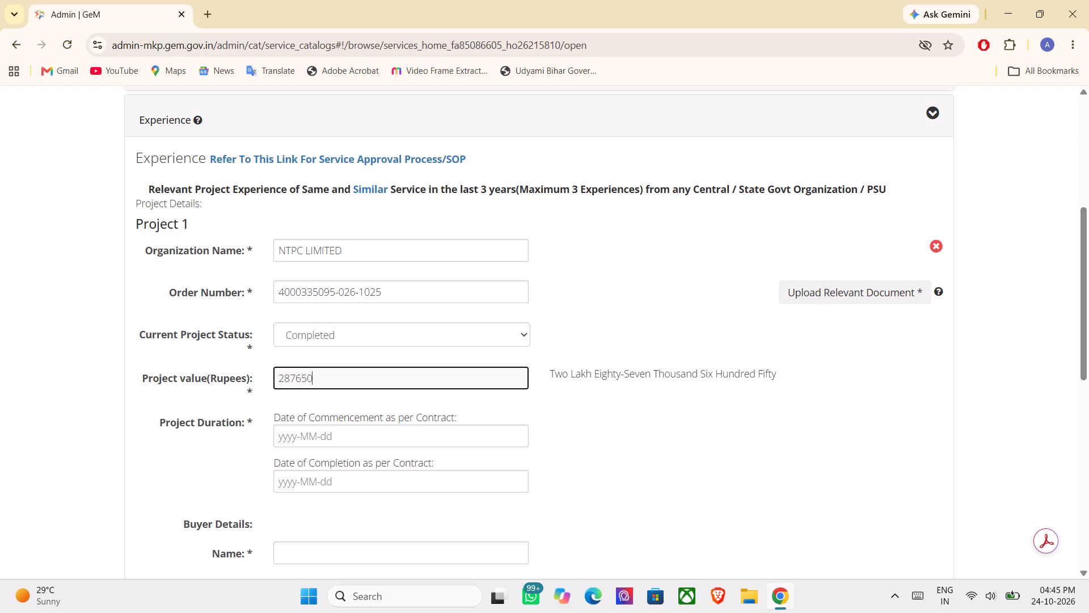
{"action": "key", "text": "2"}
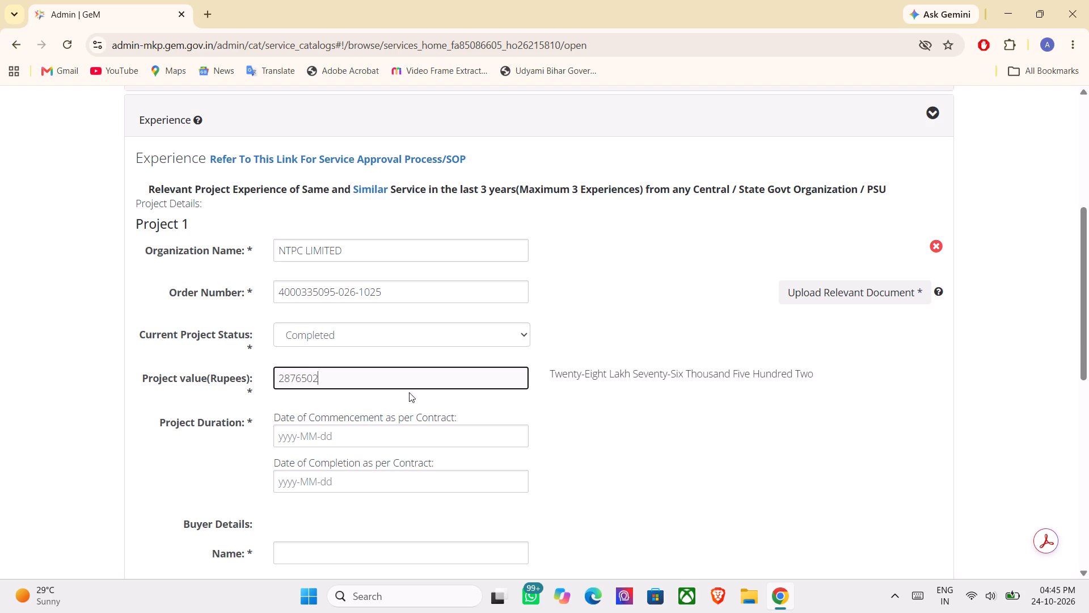
Set Project 1's date of commencement as per contract to 2025-06-17.
{"action": "scroll", "coordinate": [568, 427], "scroll_direction": "down", "scroll_amount": 1}
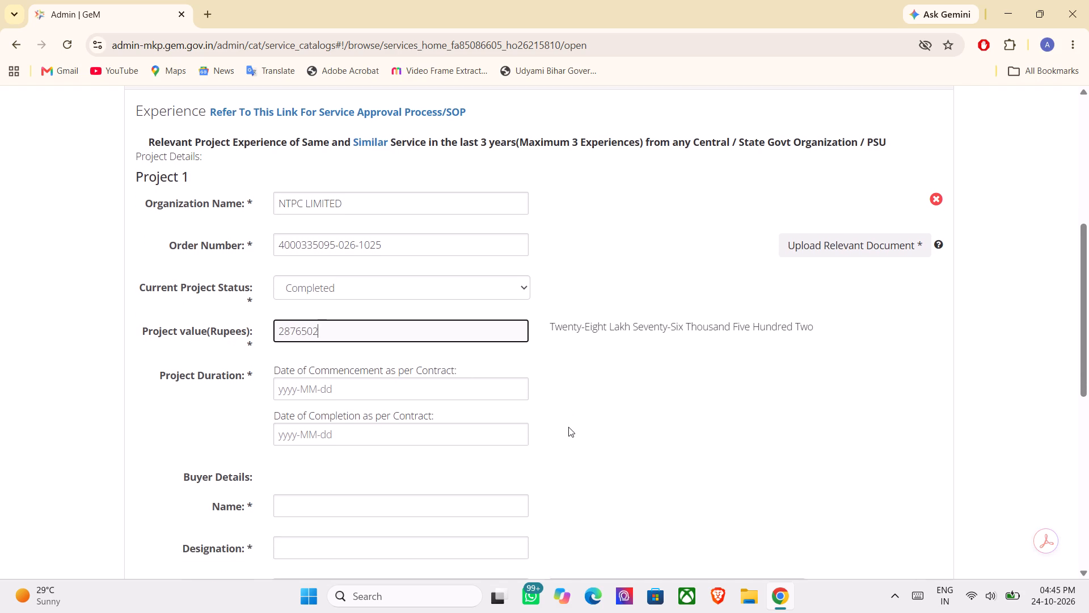
{"action": "scroll", "coordinate": [568, 427], "scroll_direction": "down", "scroll_amount": 1}
{"action": "left_click", "coordinate": [392, 387]}
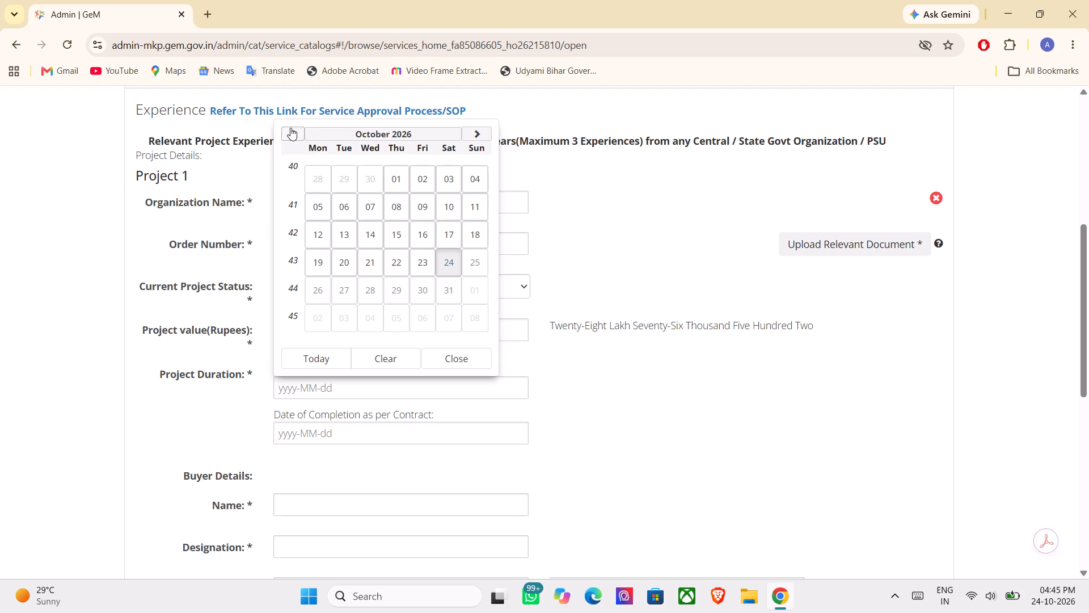
{"action": "triple_click", "coordinate": [290, 130]}
{"action": "triple_click", "coordinate": [290, 130]}
{"action": "left_click", "coordinate": [290, 130]}
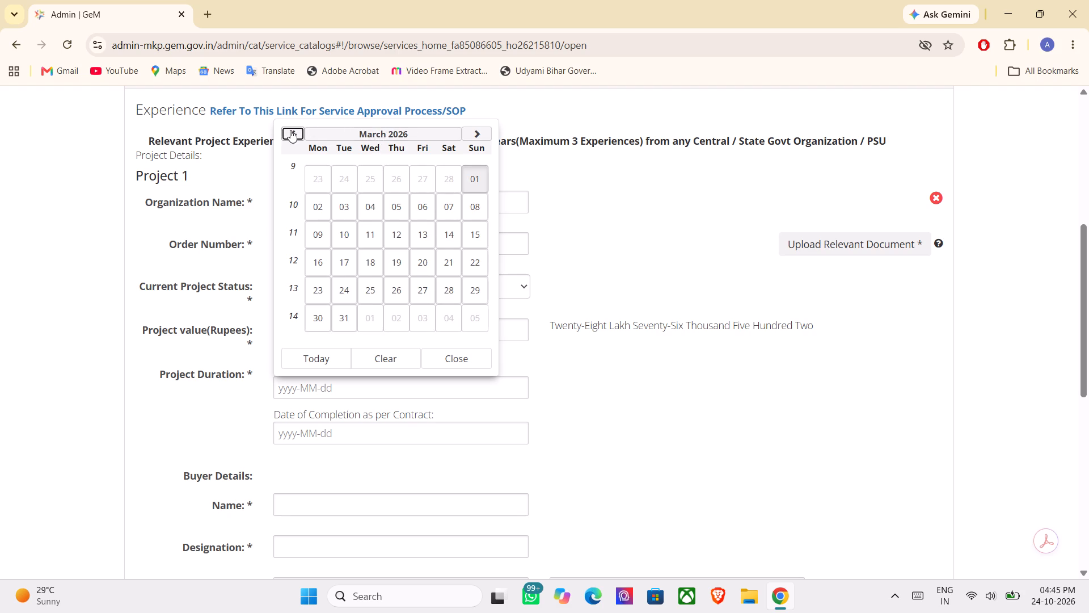
{"action": "left_click", "coordinate": [393, 135]}
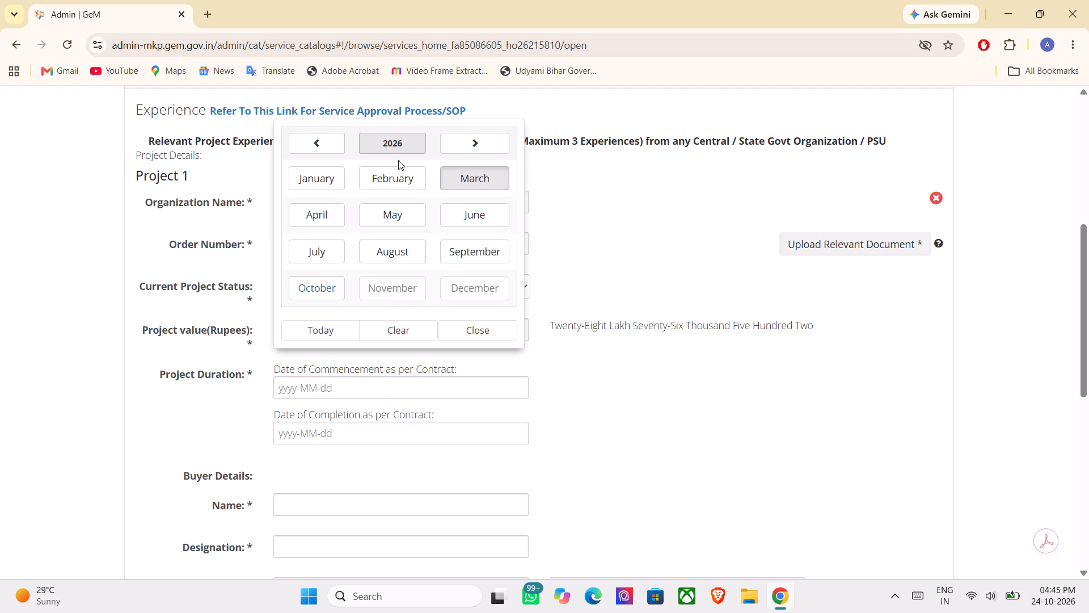
{"action": "double_click", "coordinate": [330, 167]}
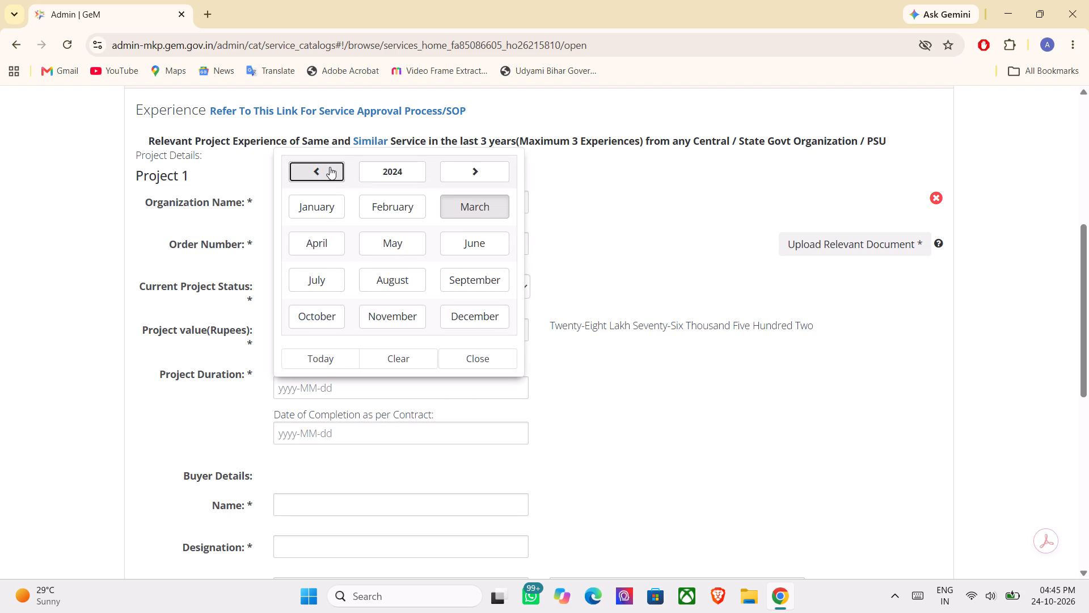
{"action": "left_click", "coordinate": [471, 166]}
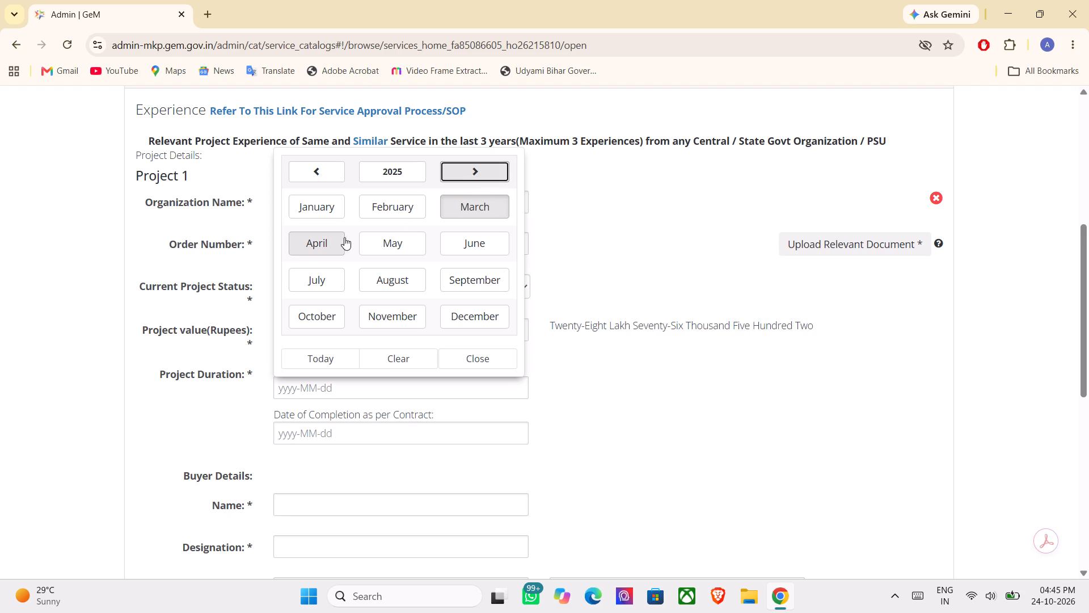
{"action": "left_click", "coordinate": [463, 238]}
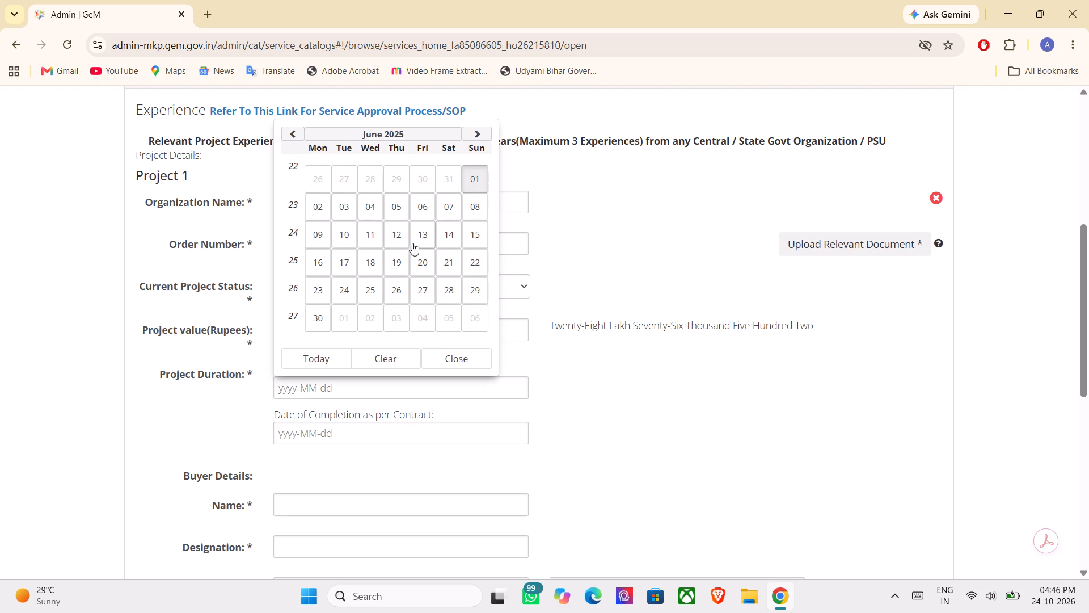
{"action": "left_click", "coordinate": [349, 259]}
Set Project 1's date of completion as per contract to 2025-09-16.
{"action": "left_click", "coordinate": [374, 433]}
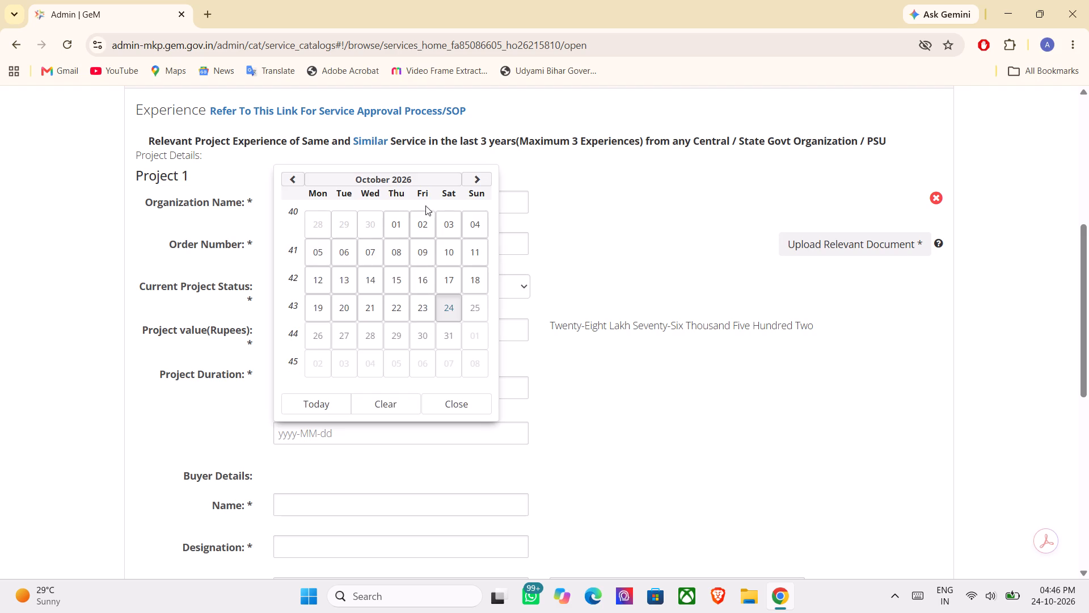
{"action": "left_click", "coordinate": [398, 170]}
{"action": "left_click", "coordinate": [398, 177]}
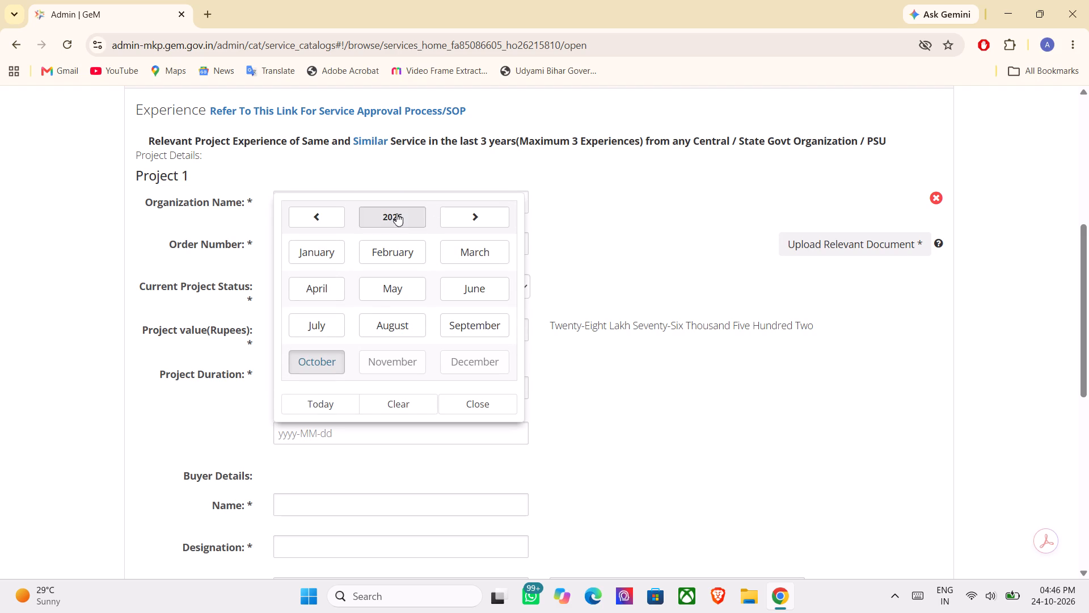
{"action": "left_click", "coordinate": [326, 207]}
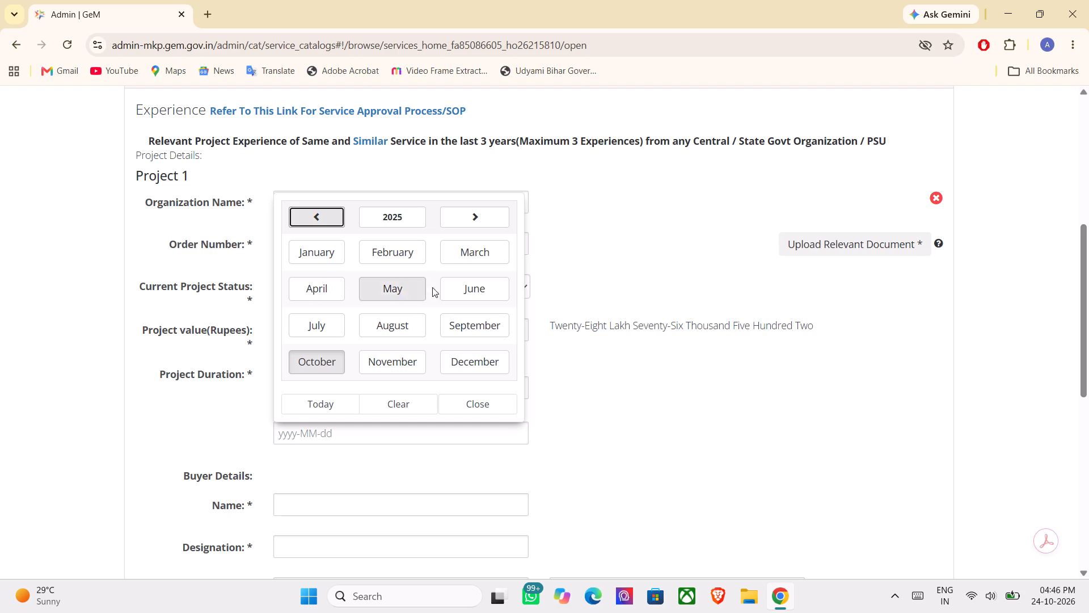
{"action": "left_click", "coordinate": [487, 328]}
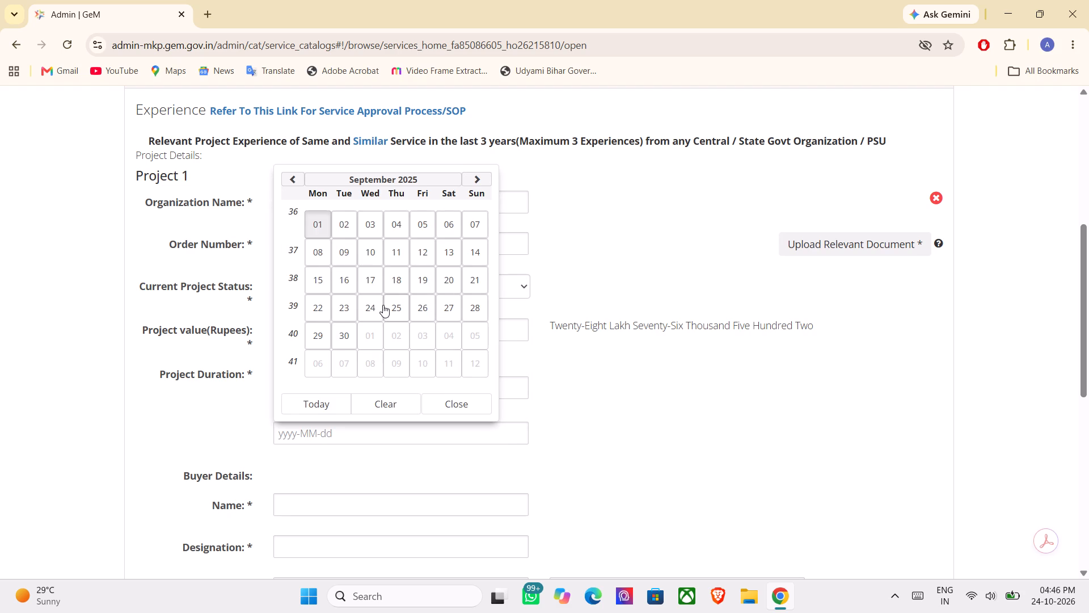
{"action": "left_click", "coordinate": [347, 279]}
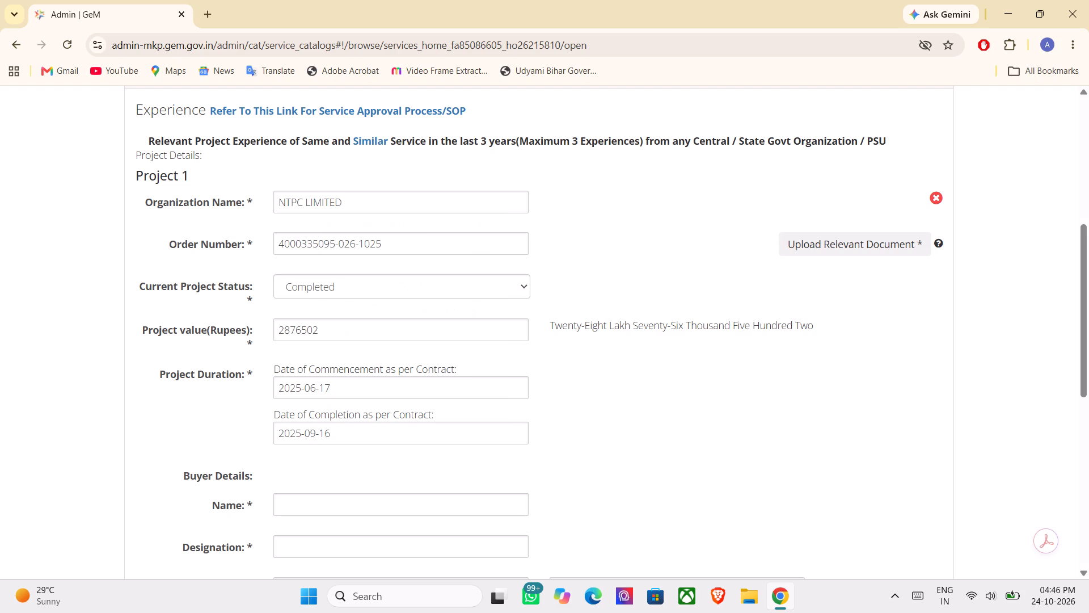
Review Project 1's entered details and the Buyer Details fields in the Experience section.
{"action": "scroll", "coordinate": [520, 423], "scroll_direction": "down", "scroll_amount": 1}
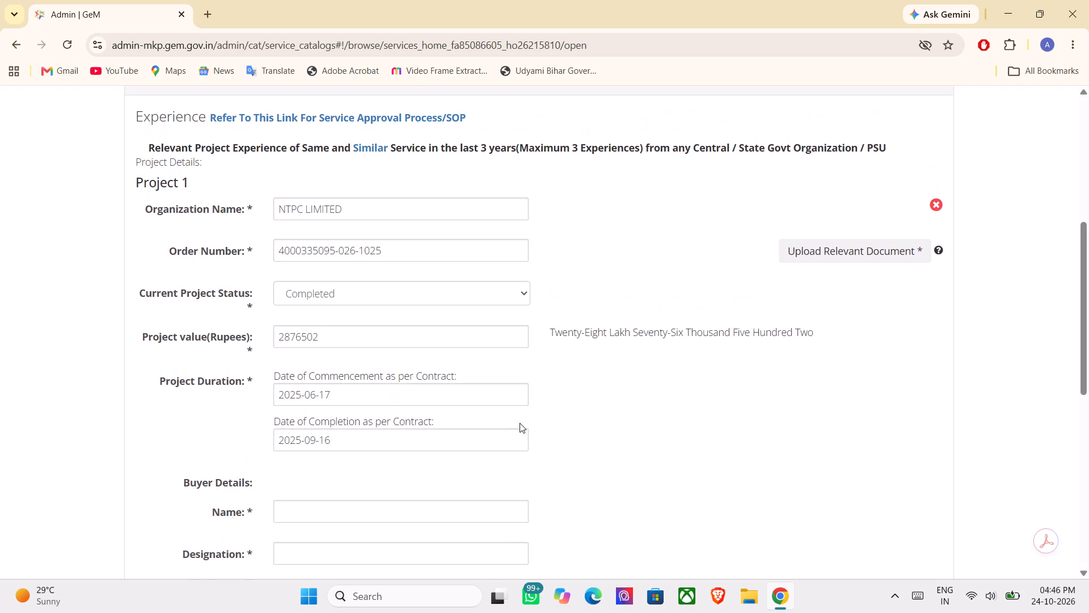
{"action": "scroll", "coordinate": [520, 423], "scroll_direction": "down", "scroll_amount": 2}
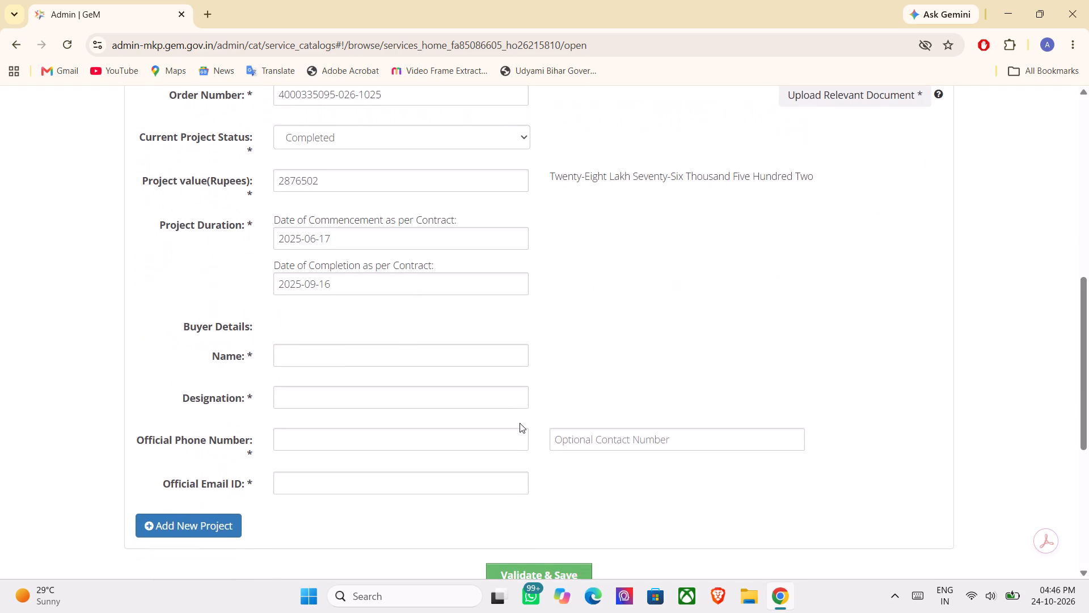
{"action": "scroll", "coordinate": [520, 423], "scroll_direction": "up", "scroll_amount": 1}
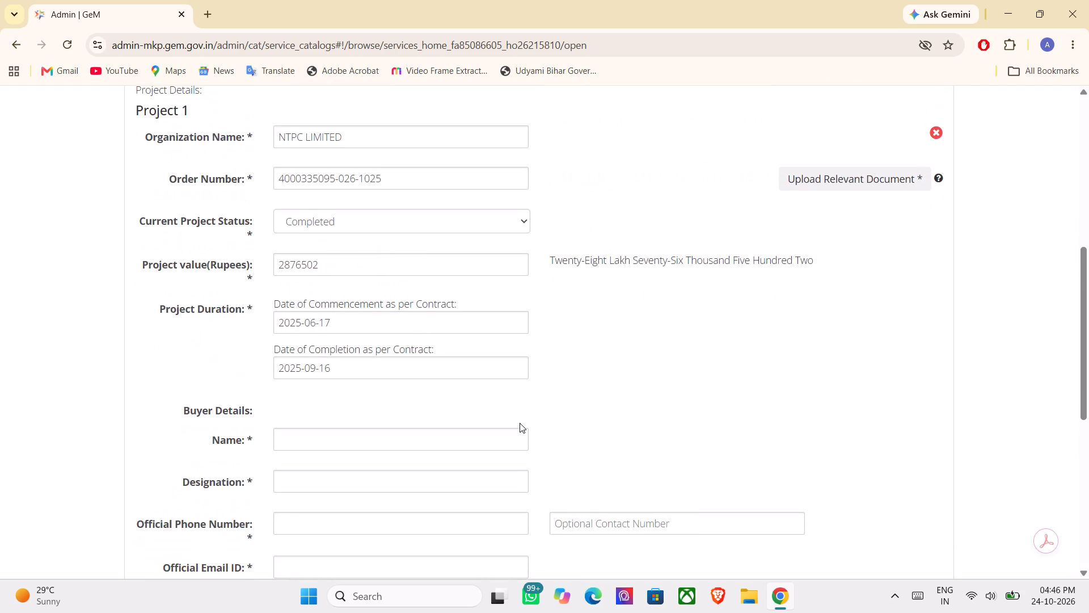
{"action": "scroll", "coordinate": [640, 409], "scroll_direction": "down", "scroll_amount": 1}
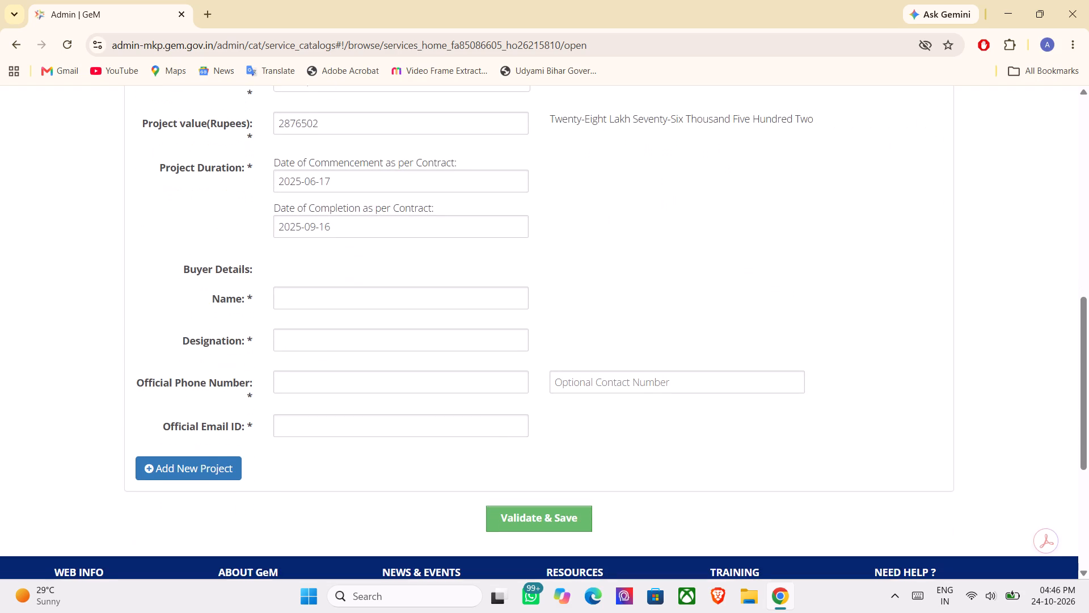
{"action": "scroll", "coordinate": [640, 409], "scroll_direction": "down", "scroll_amount": 1}
{"action": "scroll", "coordinate": [640, 409], "scroll_direction": "up", "scroll_amount": 1}
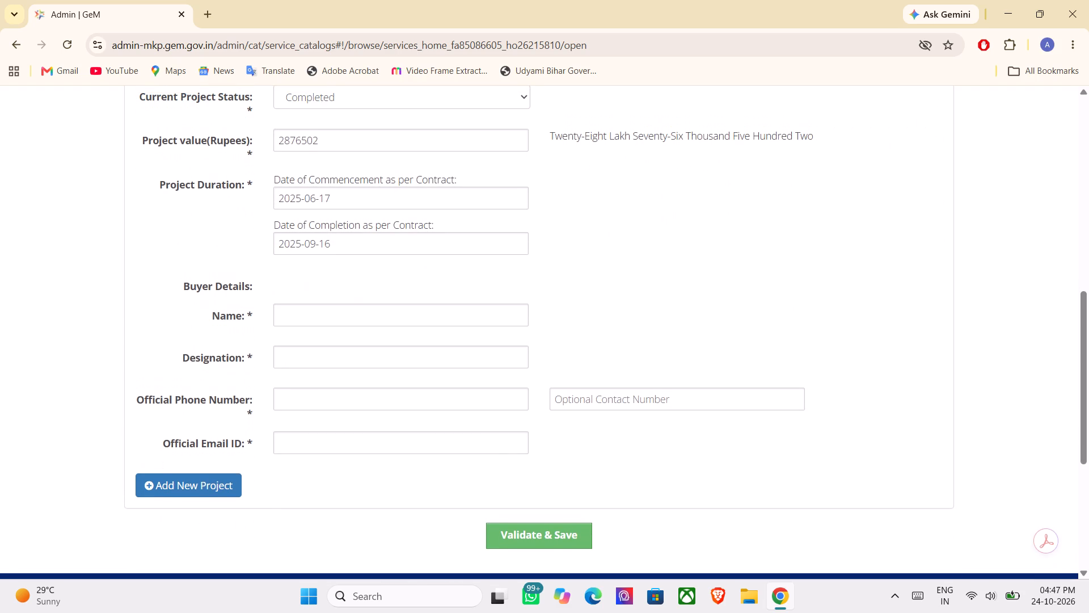
{"action": "scroll", "coordinate": [640, 409], "scroll_direction": "up", "scroll_amount": 2}
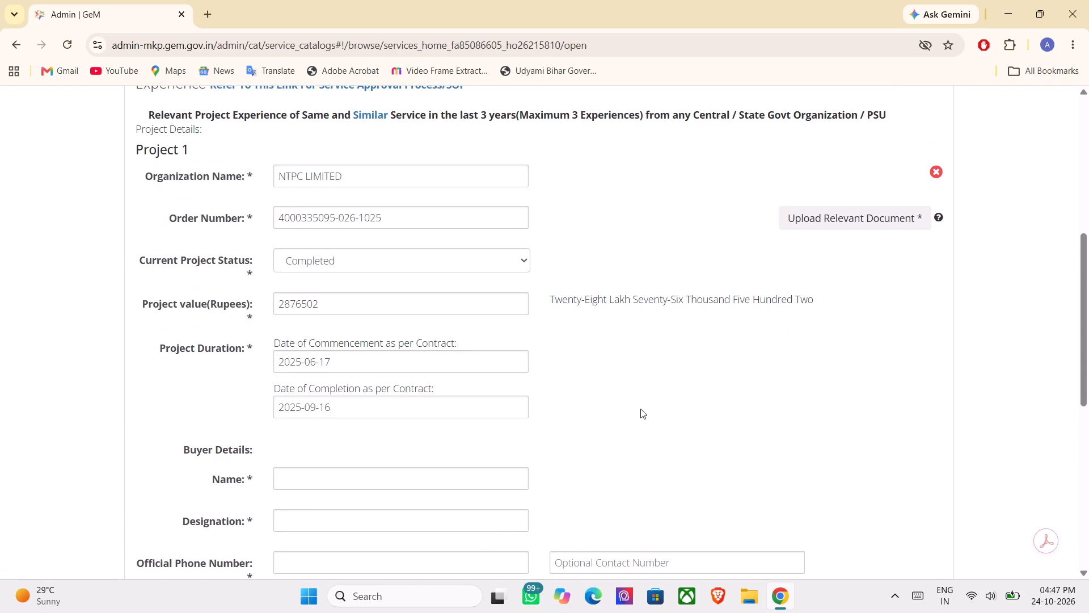
{"action": "scroll", "coordinate": [640, 409], "scroll_direction": "down", "scroll_amount": 1}
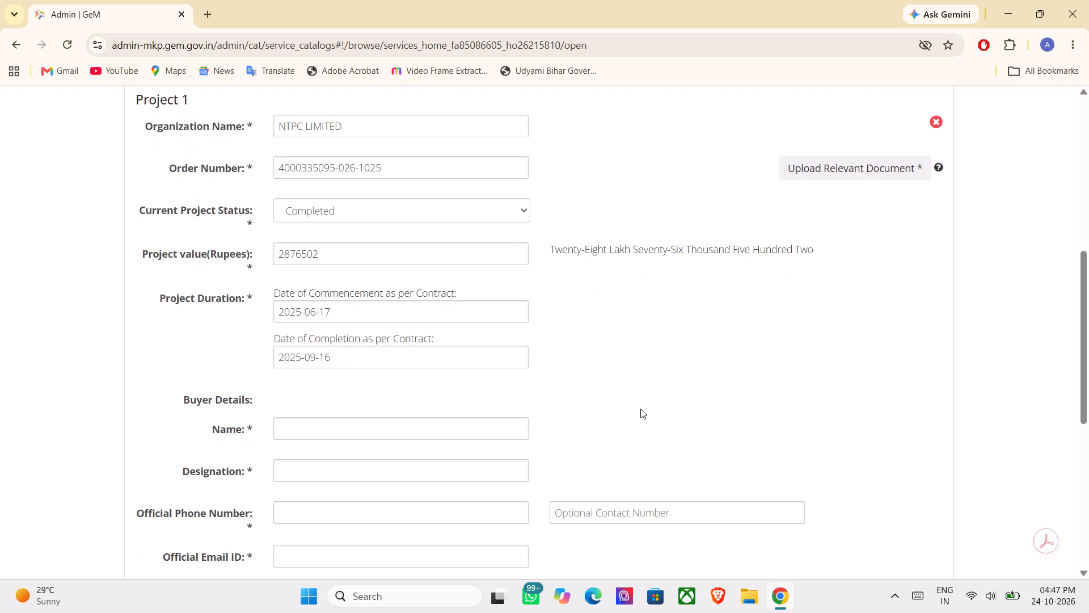
Review Project 1's contract details and its Buyer Details fields through to the end of the Experience section.
{"action": "scroll", "coordinate": [566, 446], "scroll_direction": "down", "scroll_amount": 1}
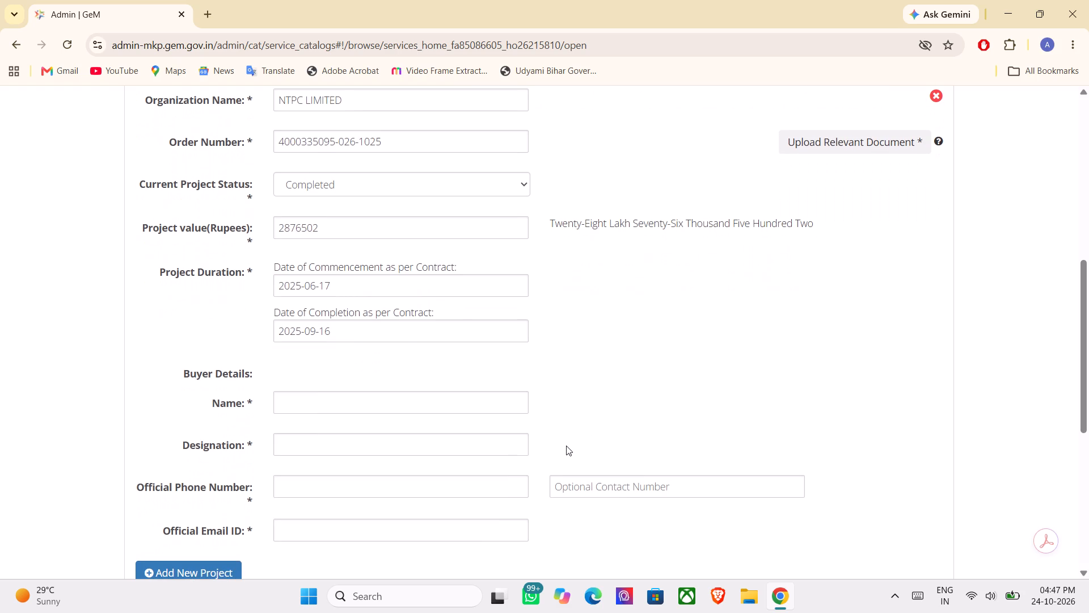
{"action": "scroll", "coordinate": [566, 446], "scroll_direction": "down", "scroll_amount": 1}
{"action": "scroll", "coordinate": [566, 446], "scroll_direction": "up", "scroll_amount": 1}
{"action": "scroll", "coordinate": [566, 446], "scroll_direction": "down", "scroll_amount": 1}
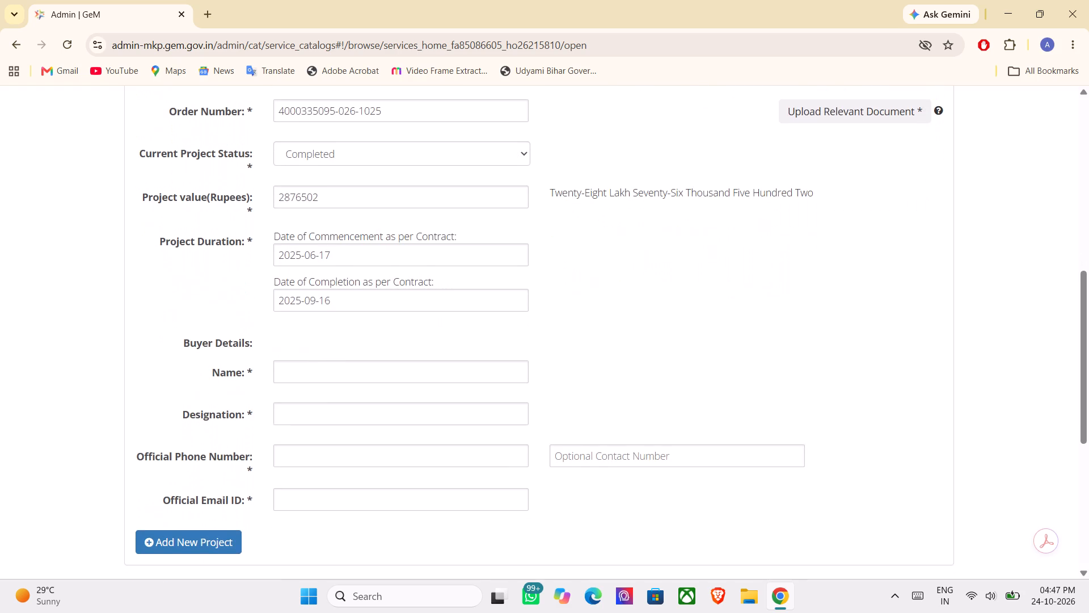
{"action": "scroll", "coordinate": [566, 446], "scroll_direction": "down", "scroll_amount": 1}
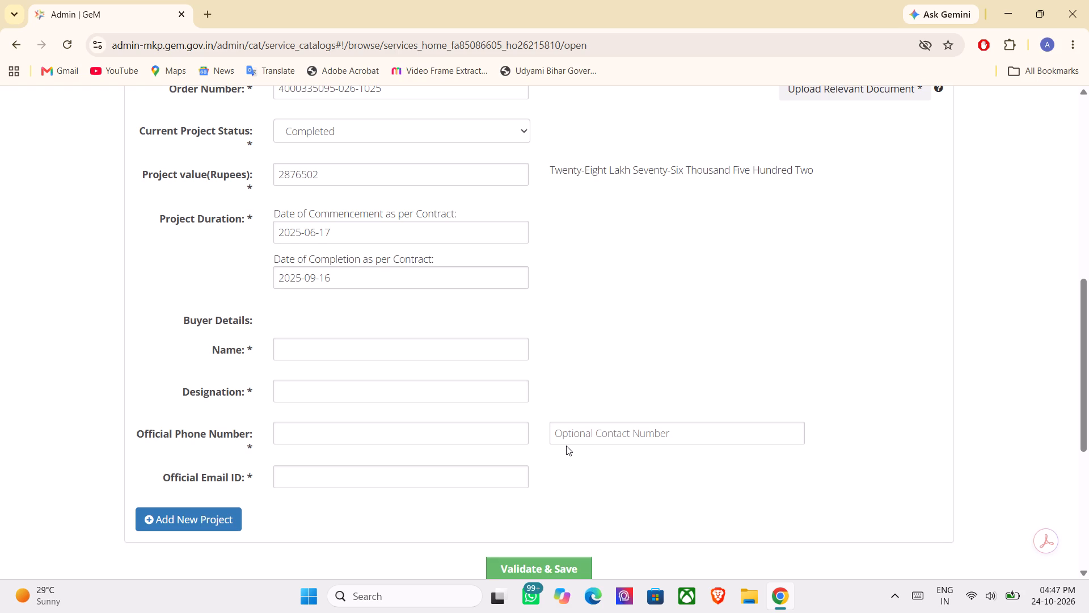
{"action": "scroll", "coordinate": [566, 446], "scroll_direction": "up", "scroll_amount": 2}
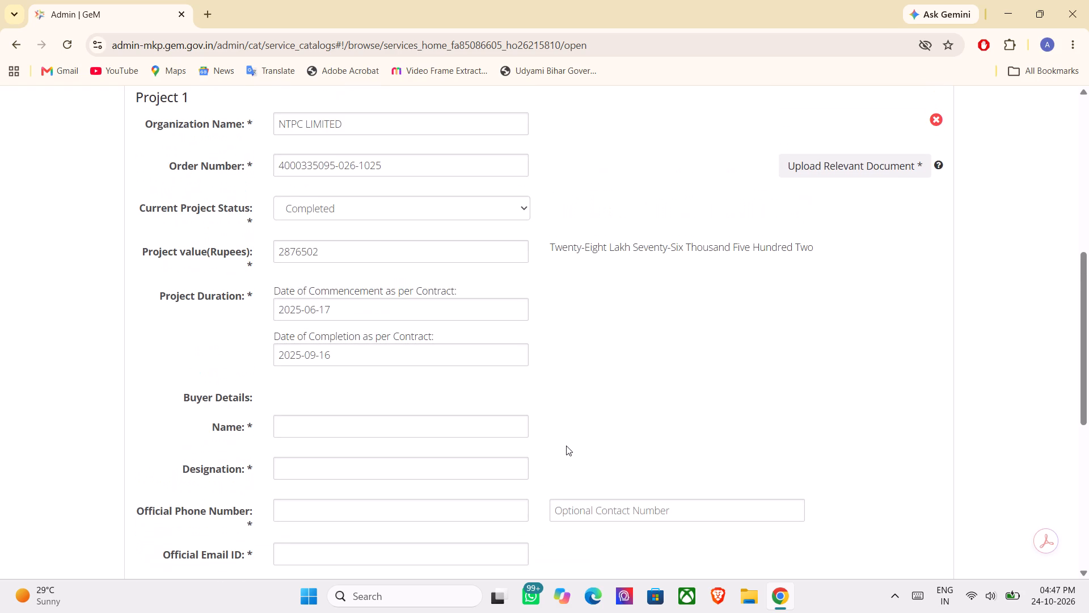
{"action": "scroll", "coordinate": [566, 446], "scroll_direction": "up", "scroll_amount": 1}
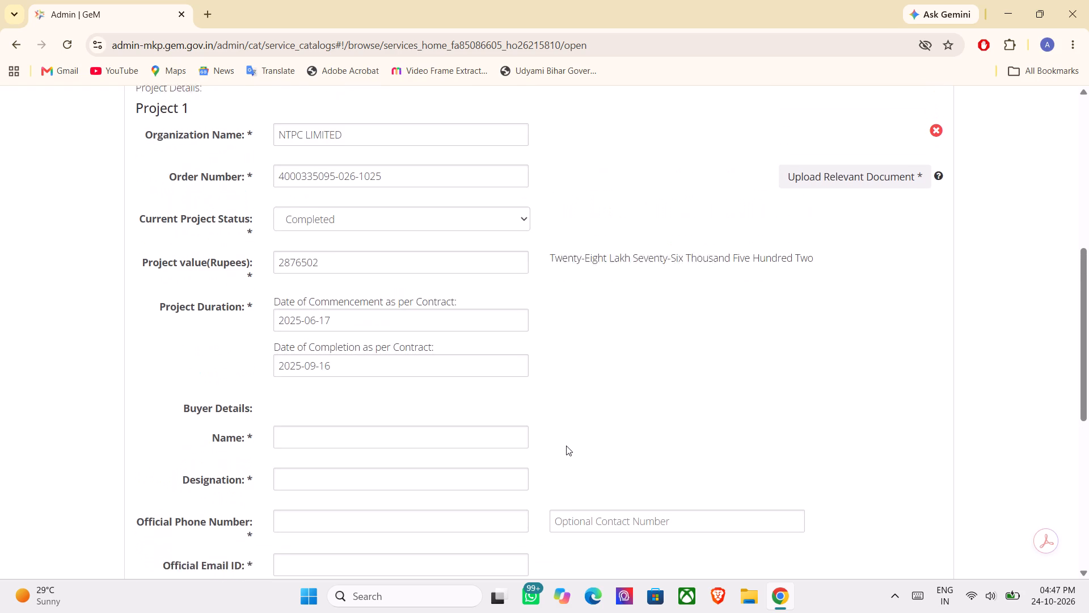
{"action": "scroll", "coordinate": [566, 446], "scroll_direction": "up", "scroll_amount": 1}
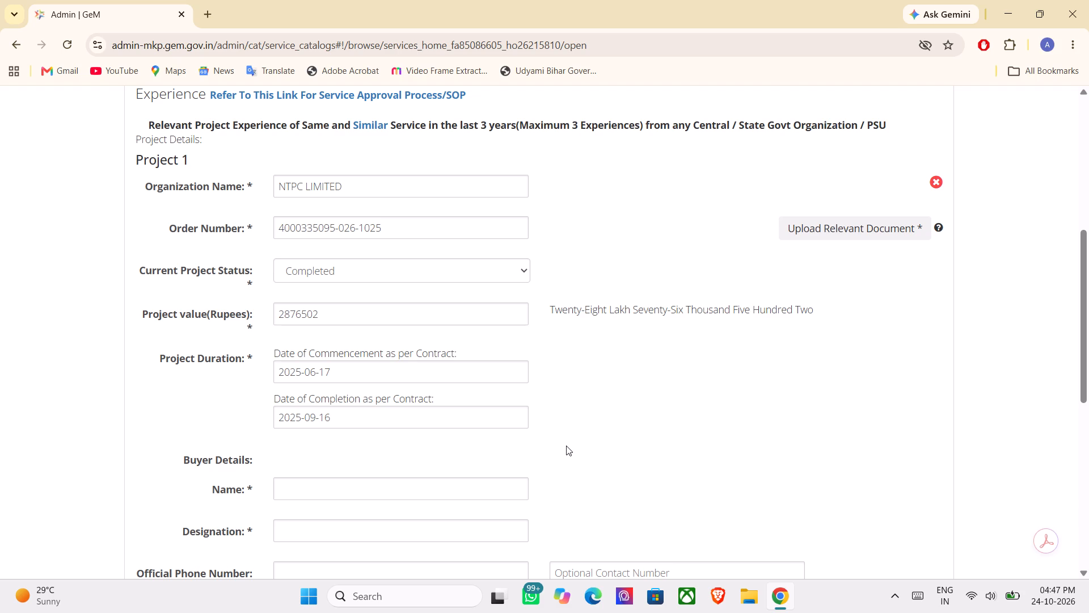
{"action": "scroll", "coordinate": [566, 446], "scroll_direction": "down", "scroll_amount": 1}
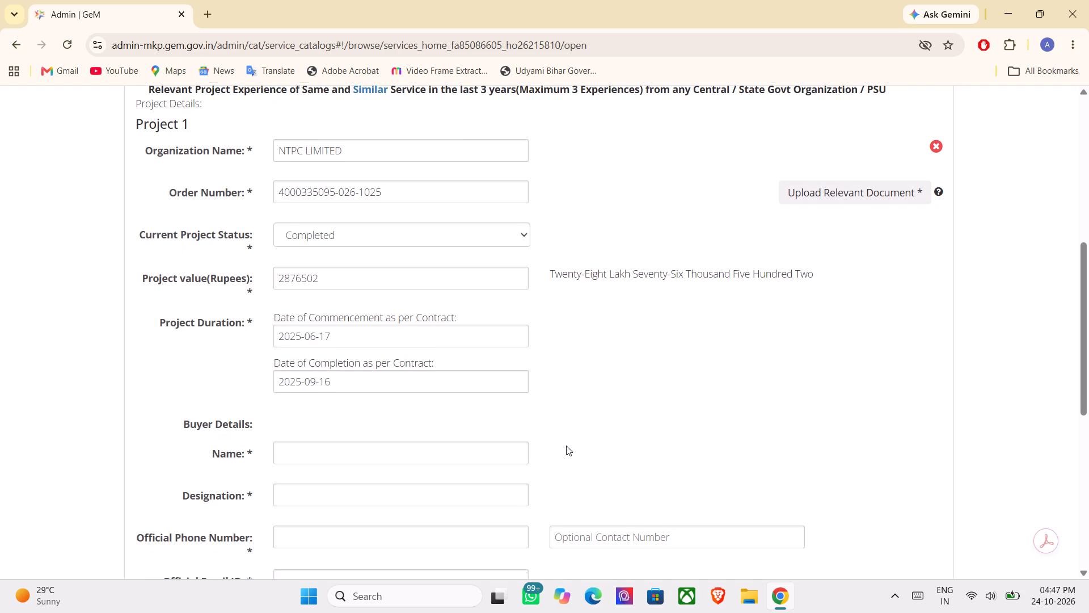
{"action": "scroll", "coordinate": [566, 446], "scroll_direction": "down", "scroll_amount": 2}
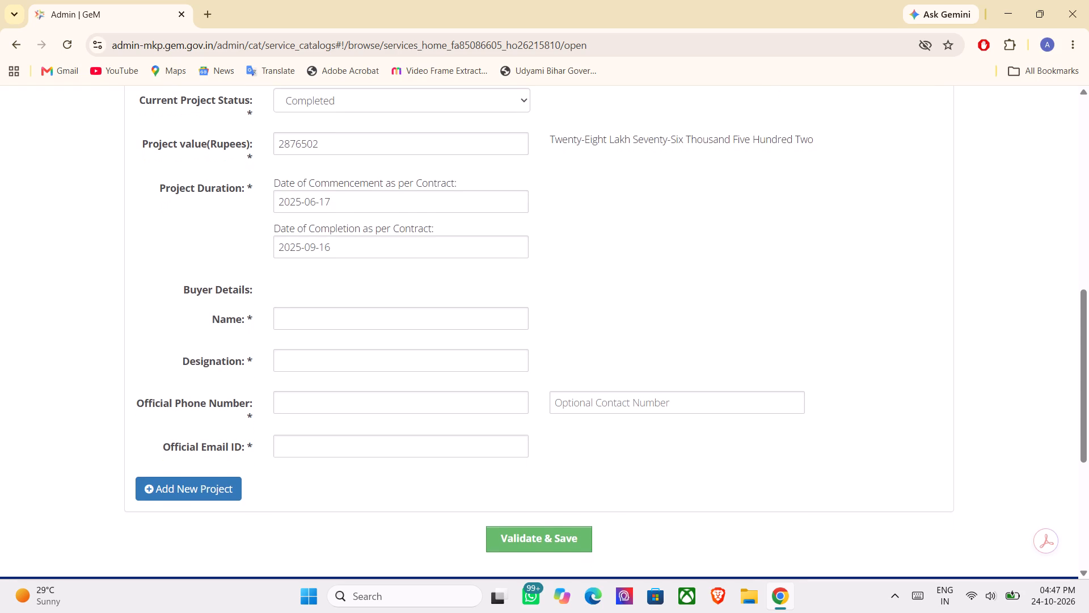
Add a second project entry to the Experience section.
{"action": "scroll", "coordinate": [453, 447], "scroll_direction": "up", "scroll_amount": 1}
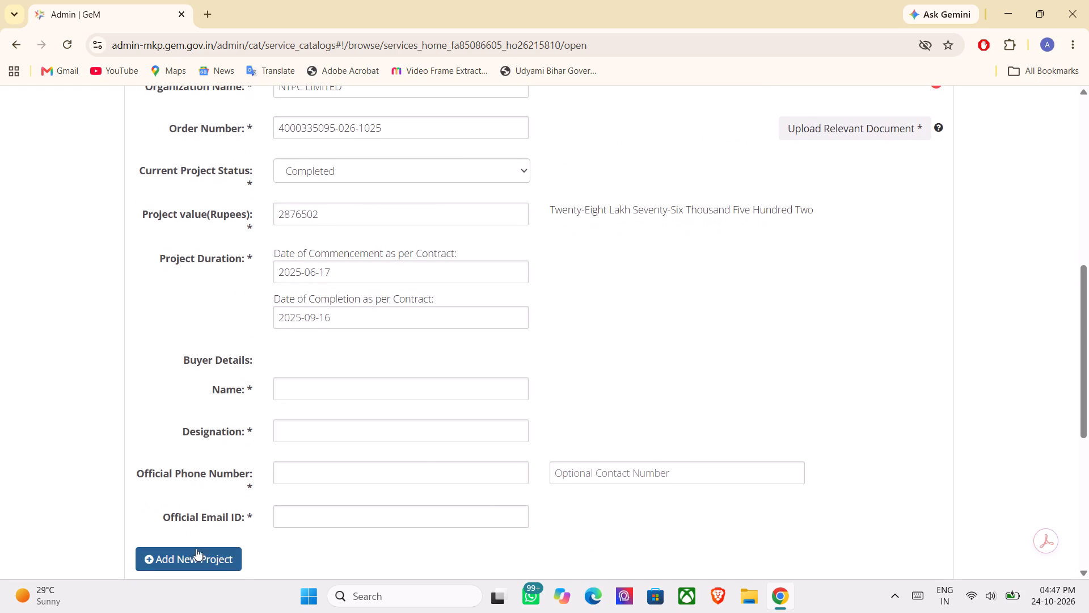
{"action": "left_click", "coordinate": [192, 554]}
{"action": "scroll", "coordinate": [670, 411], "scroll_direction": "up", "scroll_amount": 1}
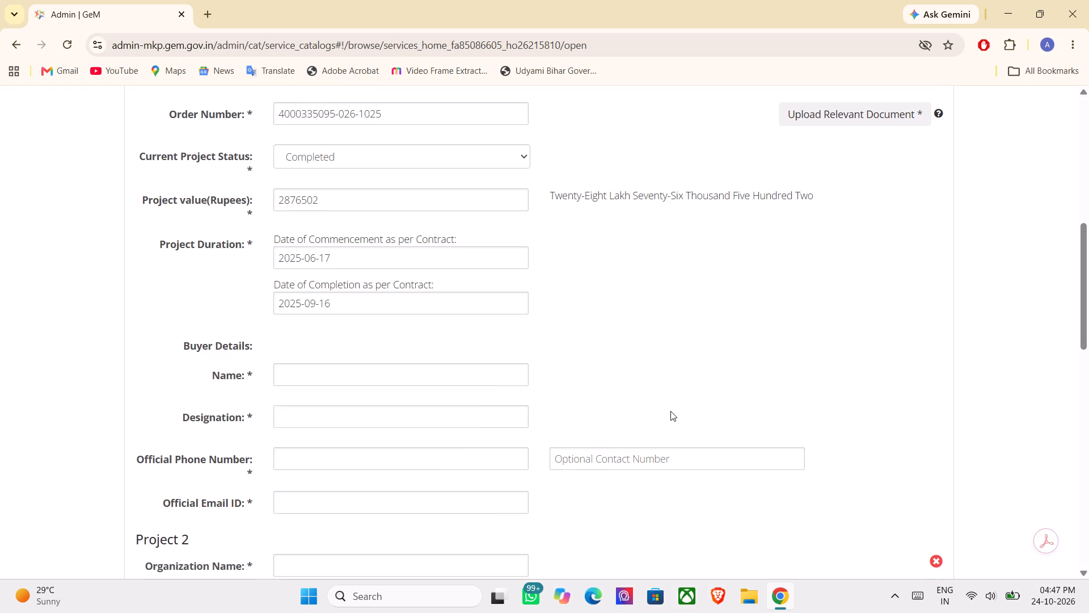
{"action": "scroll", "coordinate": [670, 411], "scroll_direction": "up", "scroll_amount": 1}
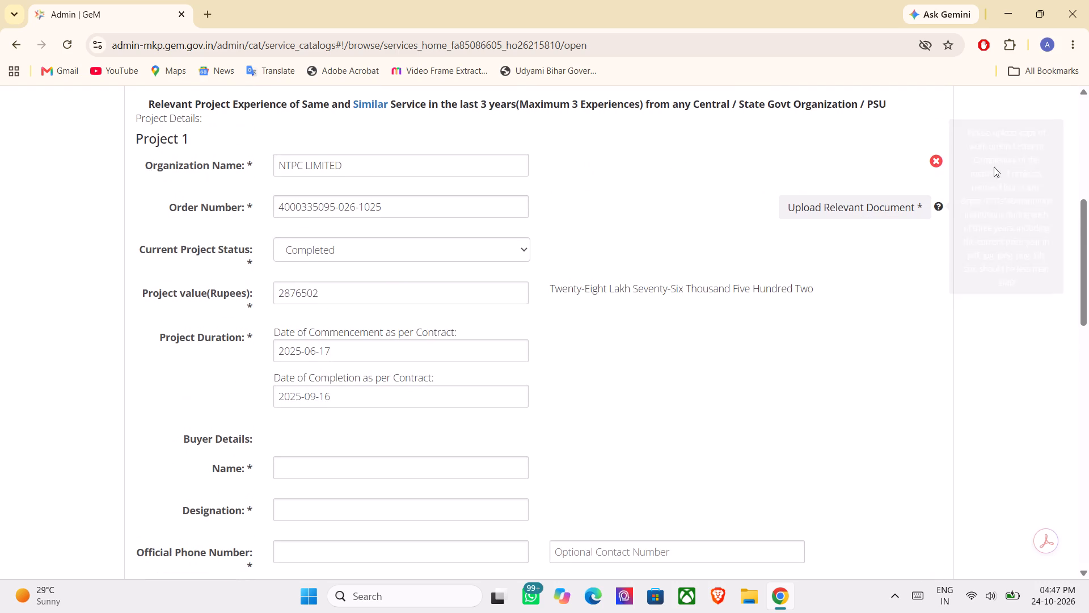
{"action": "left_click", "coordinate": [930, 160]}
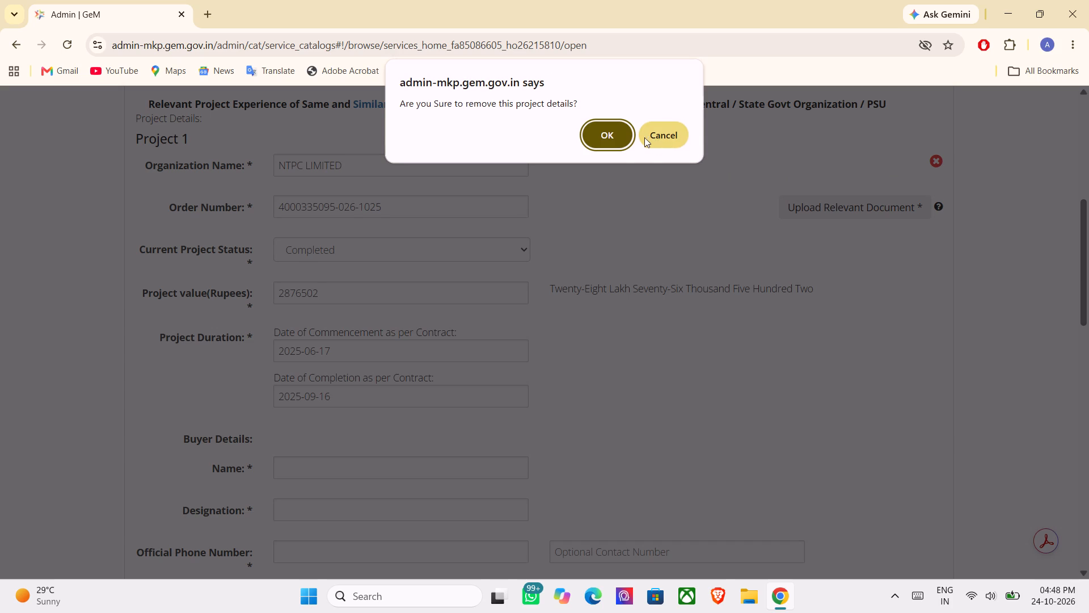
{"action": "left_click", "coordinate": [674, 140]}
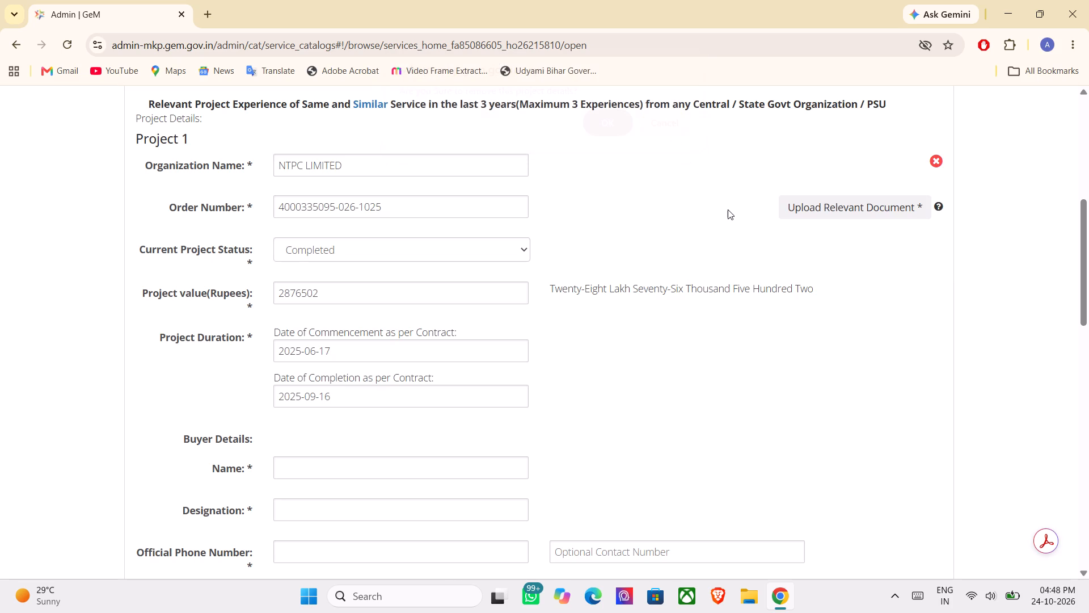
Examine the Project 2 entry fields, including project duration and buyer details, below Project 1 in the Experience section.
{"action": "scroll", "coordinate": [837, 258], "scroll_direction": "down", "scroll_amount": 2}
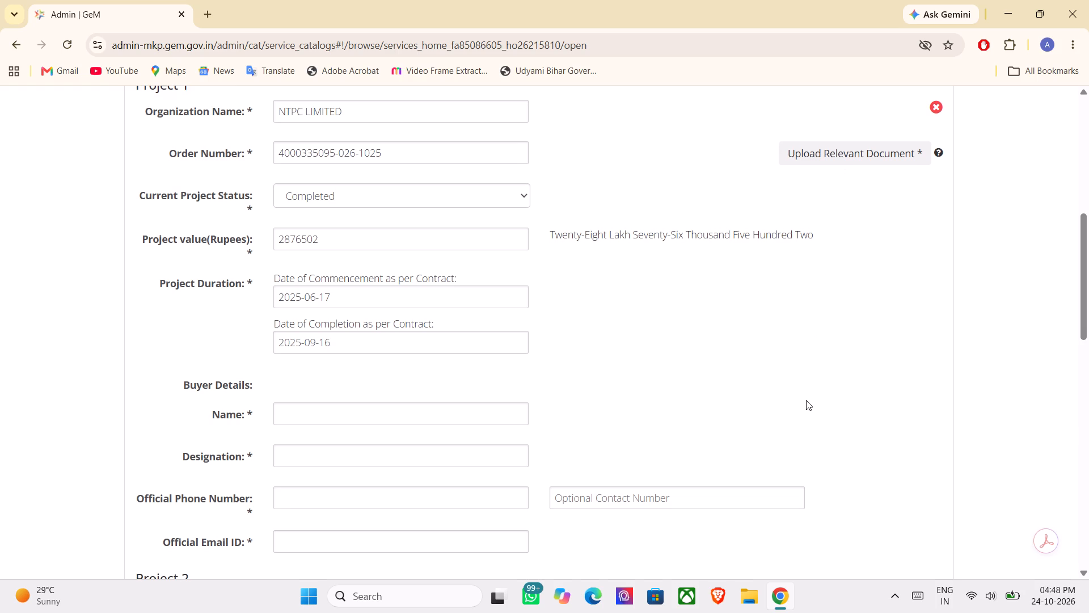
{"action": "scroll", "coordinate": [806, 400], "scroll_direction": "down", "scroll_amount": 1}
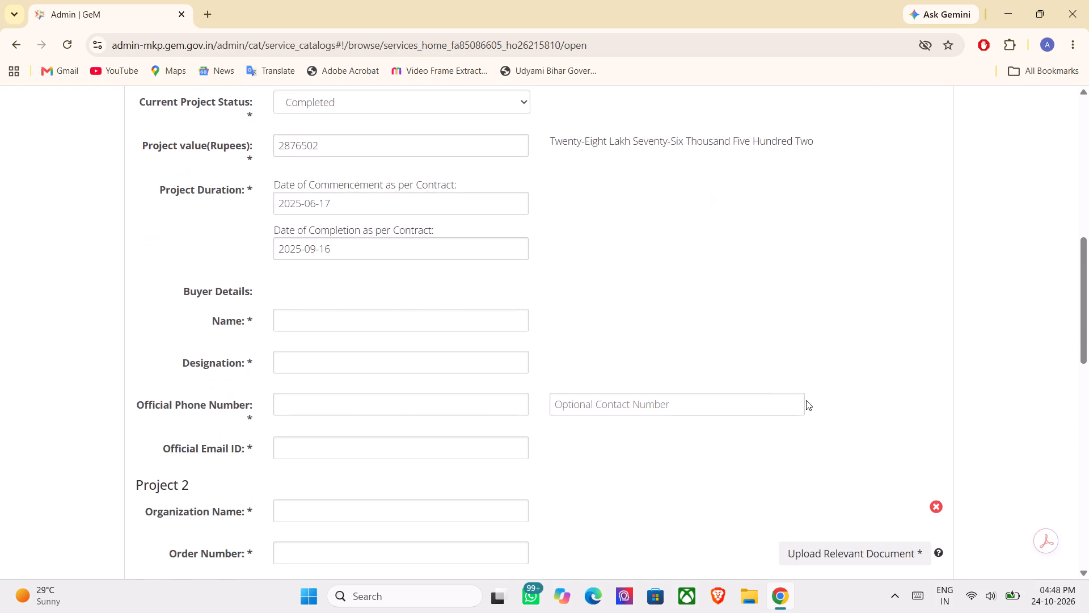
{"action": "scroll", "coordinate": [806, 400], "scroll_direction": "down", "scroll_amount": 2}
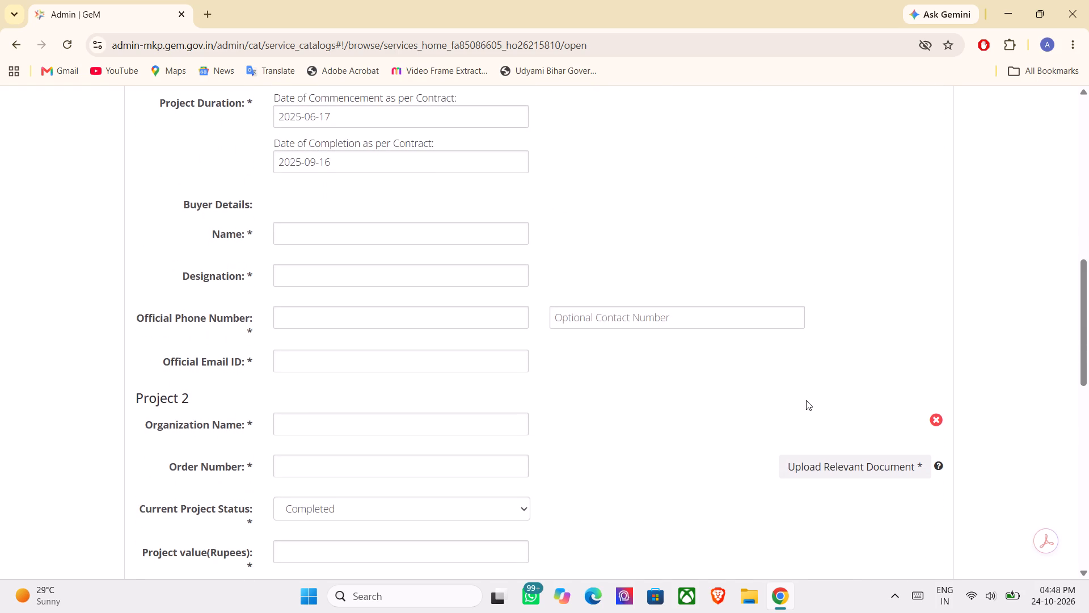
{"action": "scroll", "coordinate": [806, 400], "scroll_direction": "down", "scroll_amount": 3}
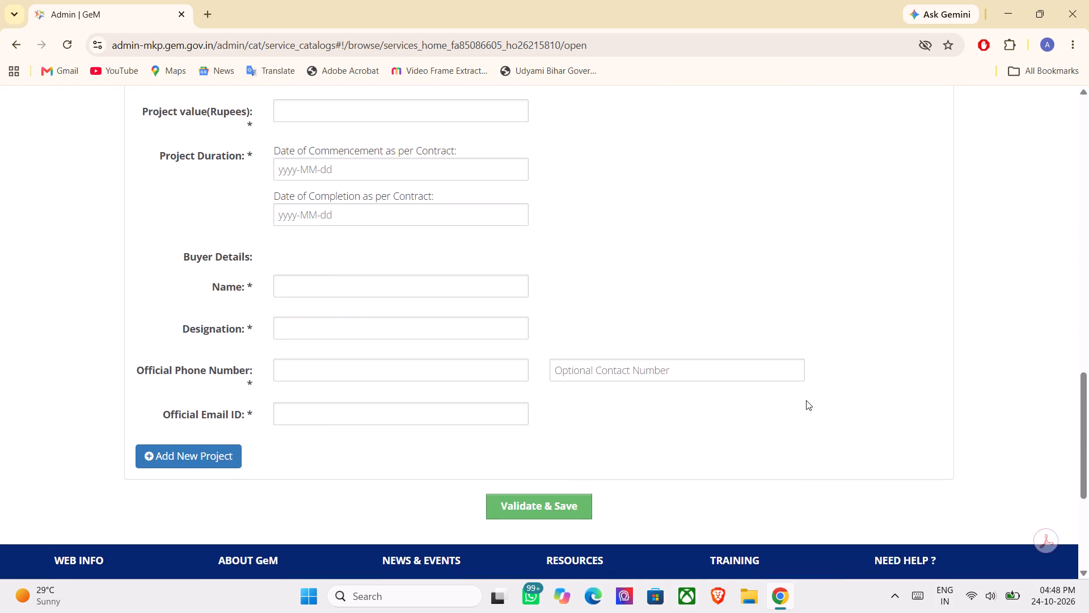
{"action": "scroll", "coordinate": [806, 400], "scroll_direction": "up", "scroll_amount": 4}
{"action": "scroll", "coordinate": [806, 400], "scroll_direction": "down", "scroll_amount": 1}
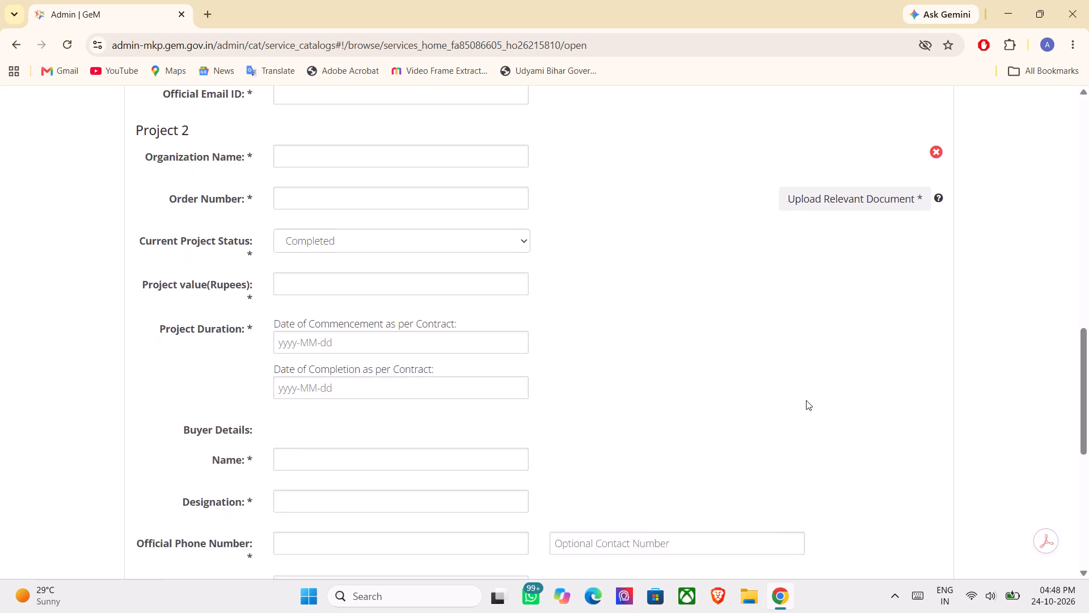
{"action": "scroll", "coordinate": [806, 400], "scroll_direction": "down", "scroll_amount": 2}
{"action": "scroll", "coordinate": [714, 401], "scroll_direction": "up", "scroll_amount": 5}
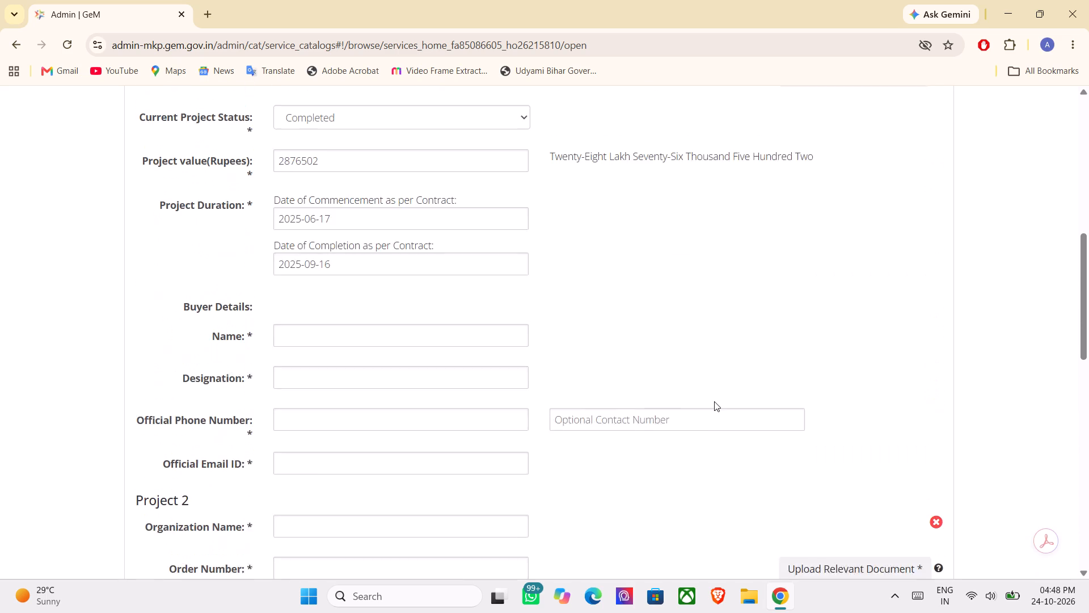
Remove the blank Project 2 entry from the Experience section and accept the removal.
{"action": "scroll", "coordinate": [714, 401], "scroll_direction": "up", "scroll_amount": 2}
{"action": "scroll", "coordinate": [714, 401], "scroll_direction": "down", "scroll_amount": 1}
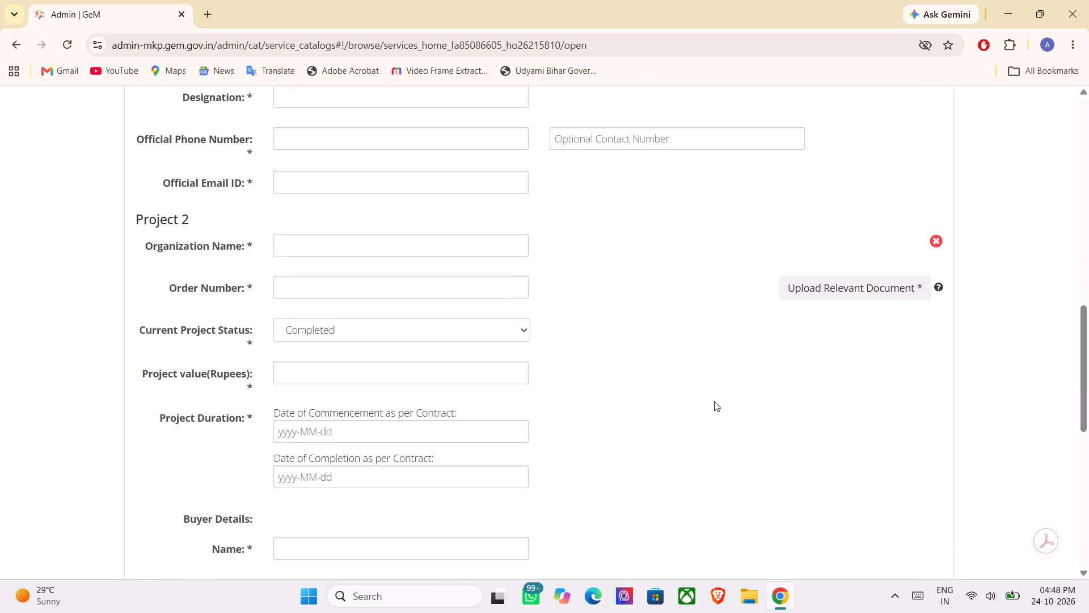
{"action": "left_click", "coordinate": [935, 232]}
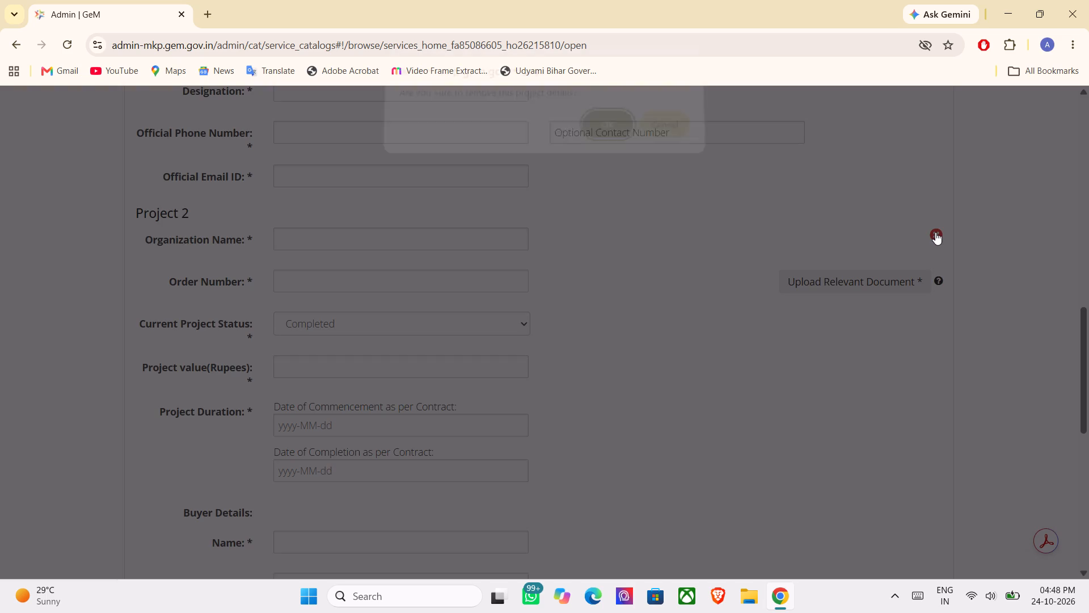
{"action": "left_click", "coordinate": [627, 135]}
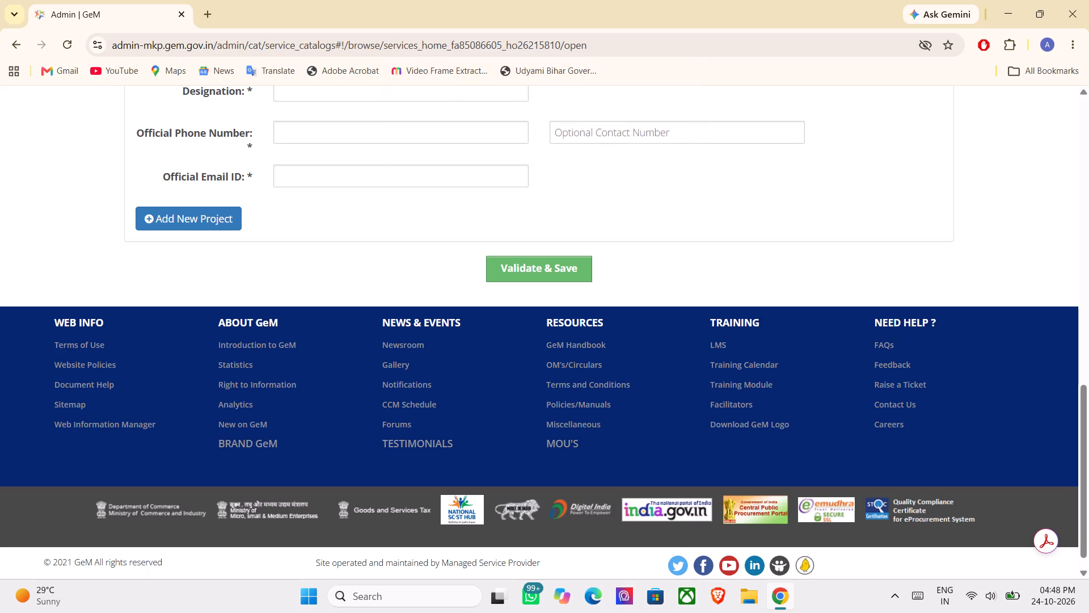
Try to validate and save the Horticulture Service - Maintenance Based Model offering.
{"action": "scroll", "coordinate": [649, 188], "scroll_direction": "up", "scroll_amount": 3}
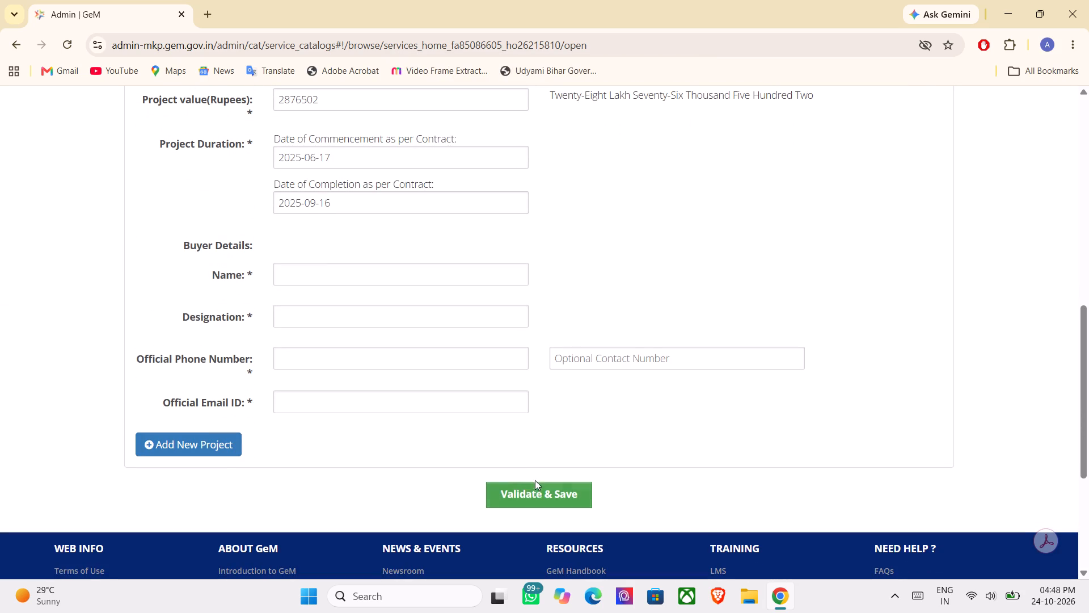
{"action": "left_click", "coordinate": [535, 492]}
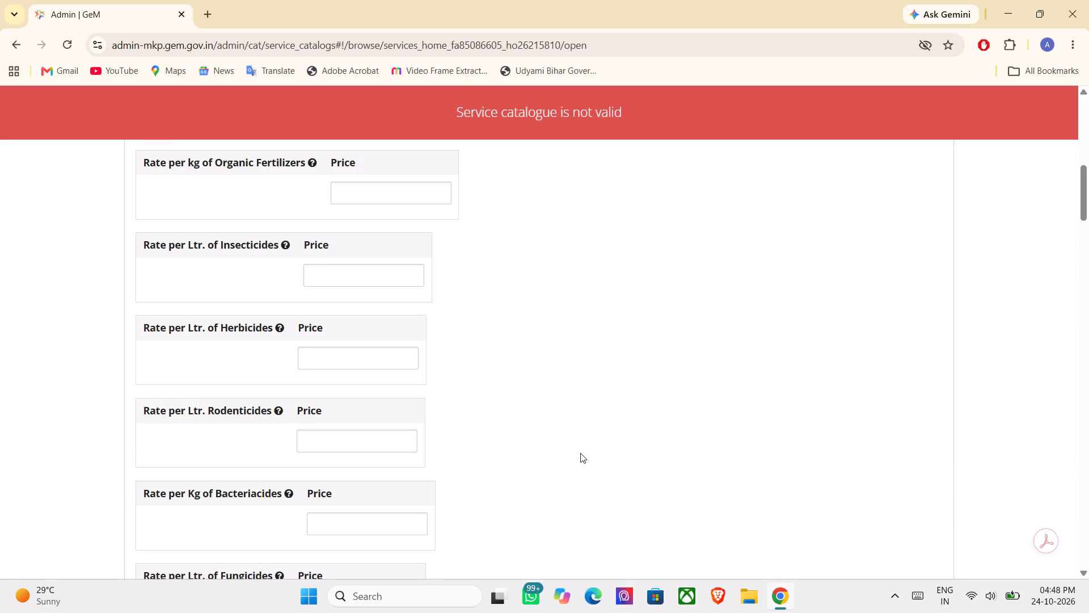
Review the Rate Sheet section, its add-on price fields and the Experience section for what the offering still needs.
{"action": "scroll", "coordinate": [580, 453], "scroll_direction": "up", "scroll_amount": 5}
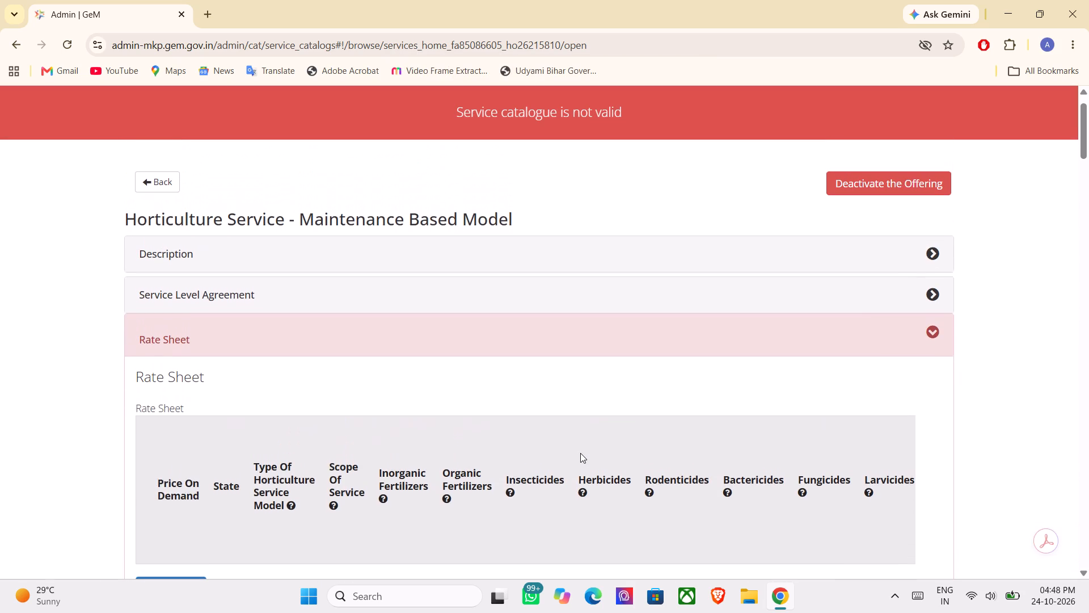
{"action": "scroll", "coordinate": [580, 453], "scroll_direction": "up", "scroll_amount": 1}
{"action": "scroll", "coordinate": [621, 426], "scroll_direction": "down", "scroll_amount": 2}
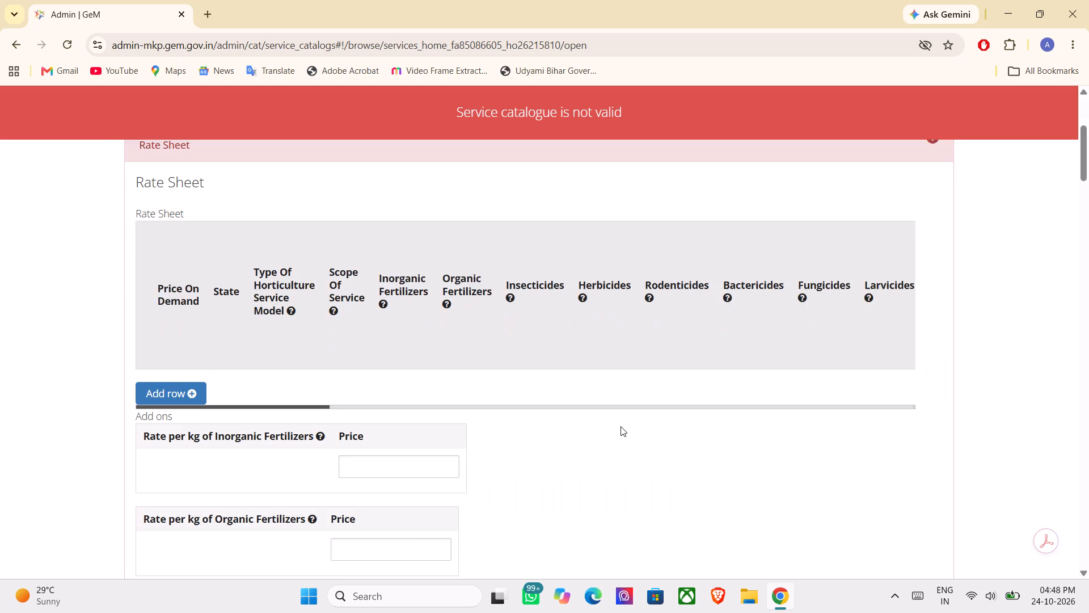
{"action": "scroll", "coordinate": [621, 426], "scroll_direction": "down", "scroll_amount": 1}
{"action": "scroll", "coordinate": [445, 345], "scroll_direction": "down", "scroll_amount": 1}
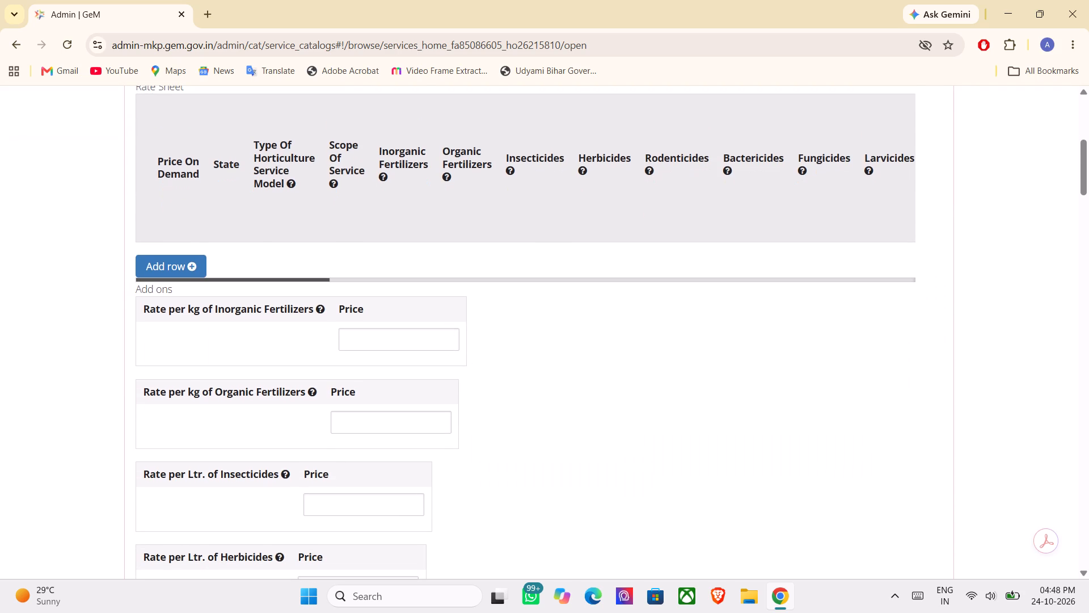
{"action": "scroll", "coordinate": [445, 345], "scroll_direction": "down", "scroll_amount": 8}
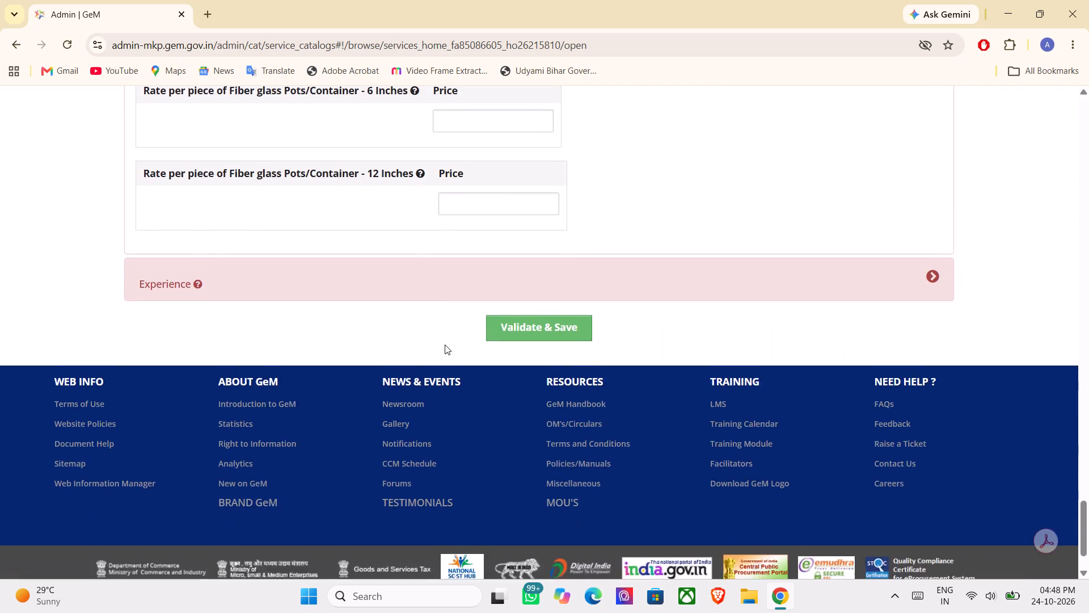
{"action": "scroll", "coordinate": [445, 345], "scroll_direction": "down", "scroll_amount": 2}
{"action": "scroll", "coordinate": [445, 345], "scroll_direction": "up", "scroll_amount": 11}
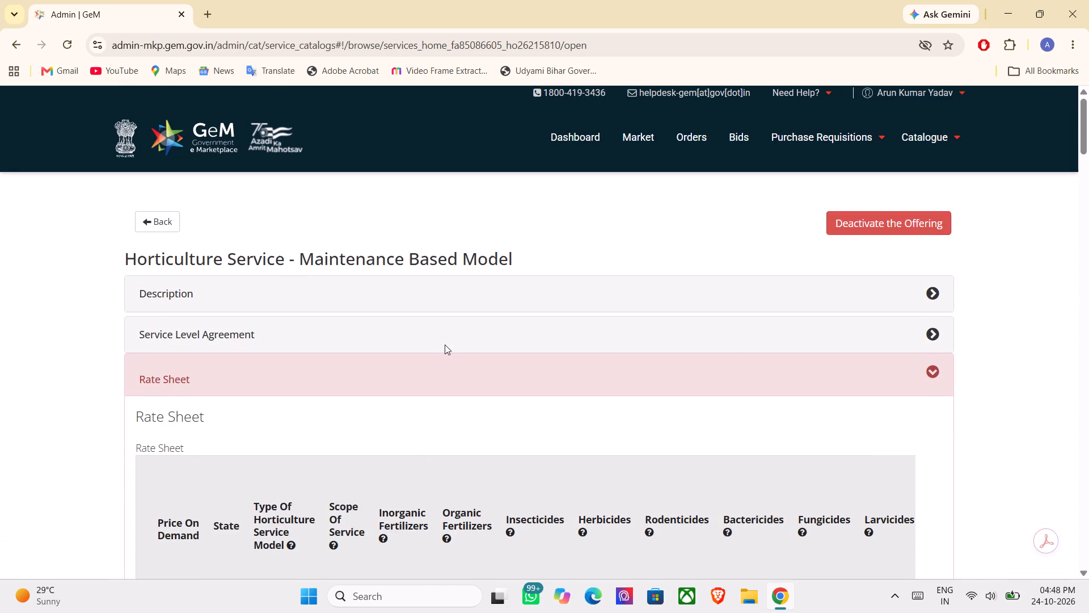
{"action": "scroll", "coordinate": [445, 345], "scroll_direction": "down", "scroll_amount": 3}
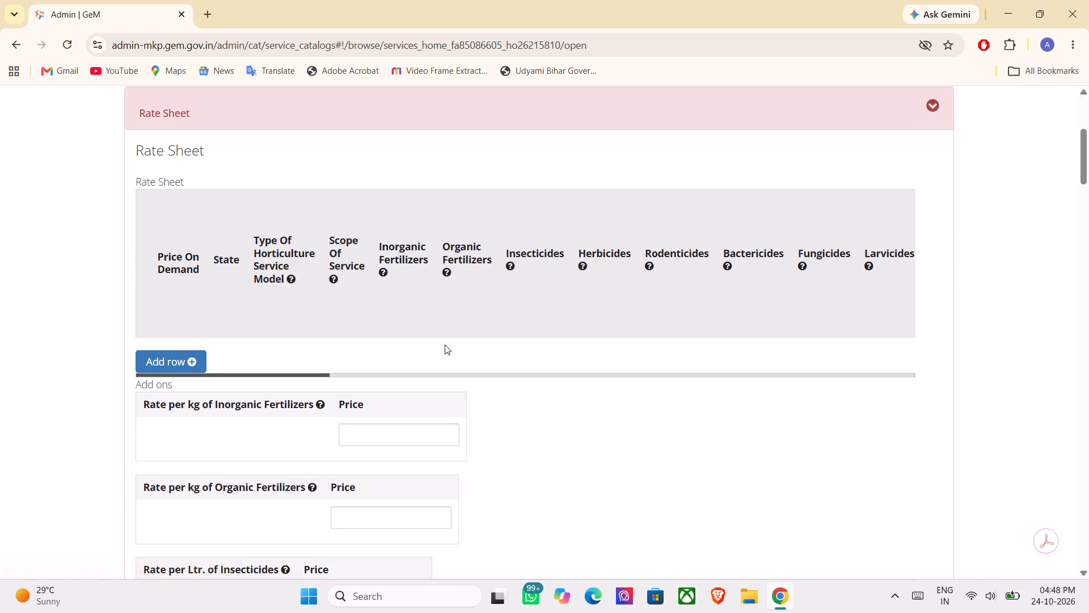
{"action": "scroll", "coordinate": [445, 345], "scroll_direction": "down", "scroll_amount": 2}
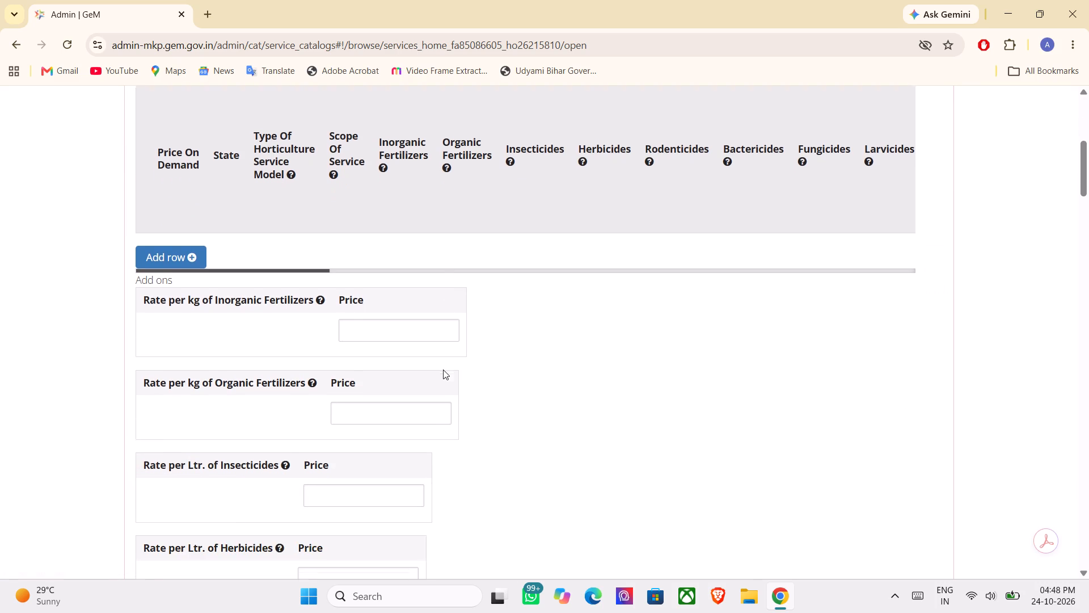
{"action": "scroll", "coordinate": [443, 370], "scroll_direction": "down", "scroll_amount": 7}
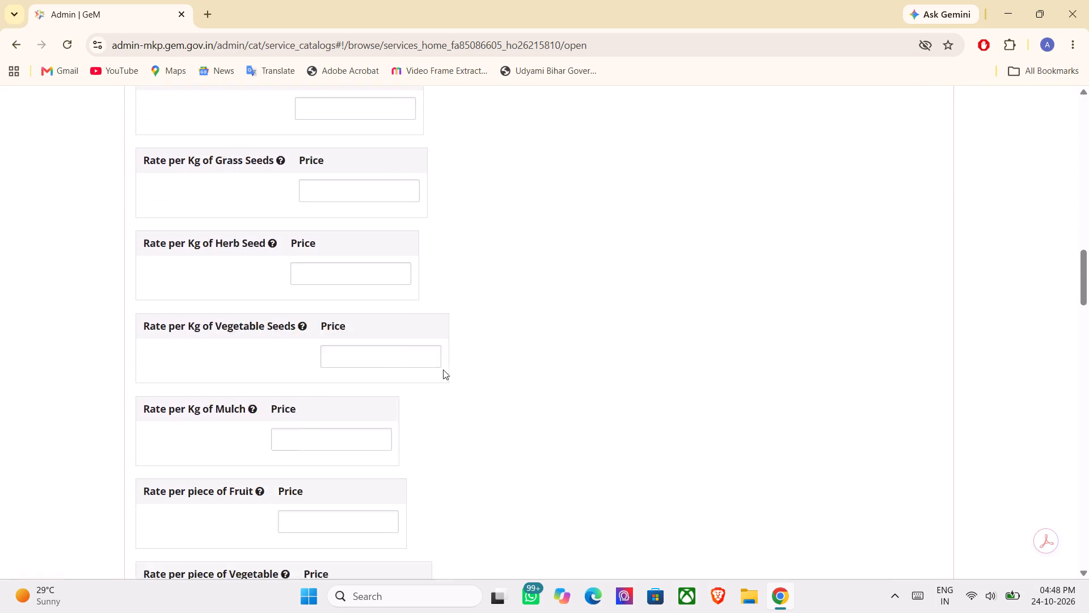
{"action": "scroll", "coordinate": [443, 370], "scroll_direction": "down", "scroll_amount": 10}
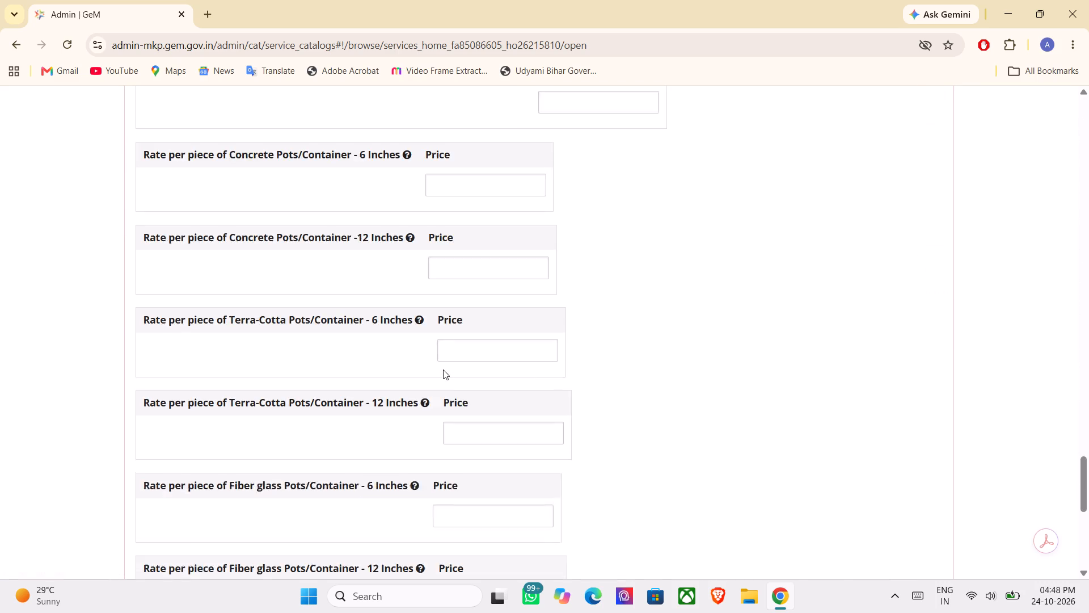
{"action": "scroll", "coordinate": [443, 370], "scroll_direction": "down", "scroll_amount": 5}
{"action": "scroll", "coordinate": [443, 370], "scroll_direction": "up", "scroll_amount": 1}
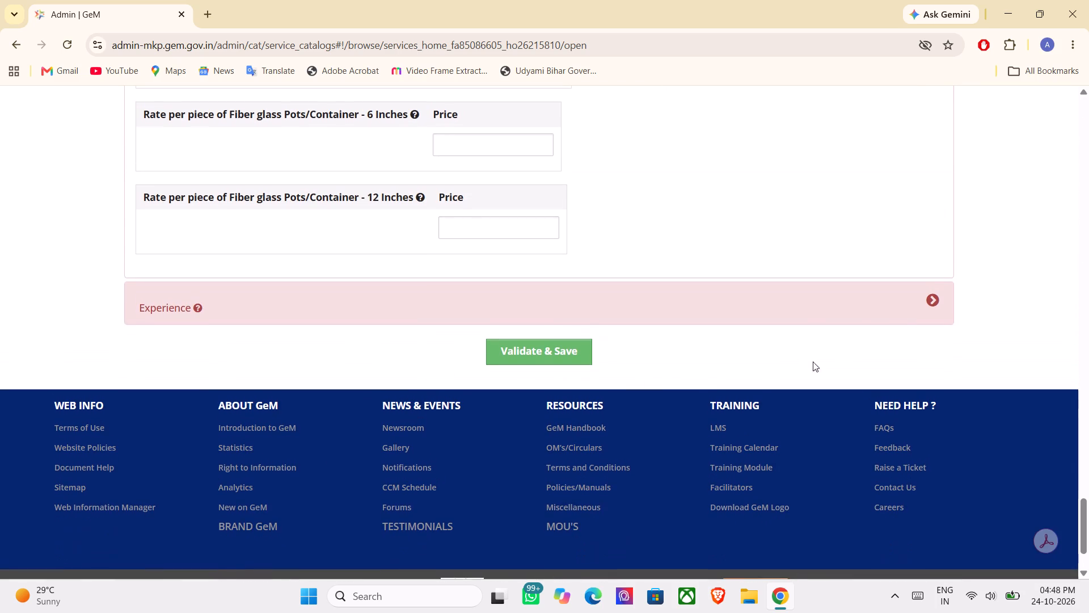
Reopen the Experience section and review Project 1's order details, work order upload and buyer details for required entries.
{"action": "left_click", "coordinate": [902, 306]}
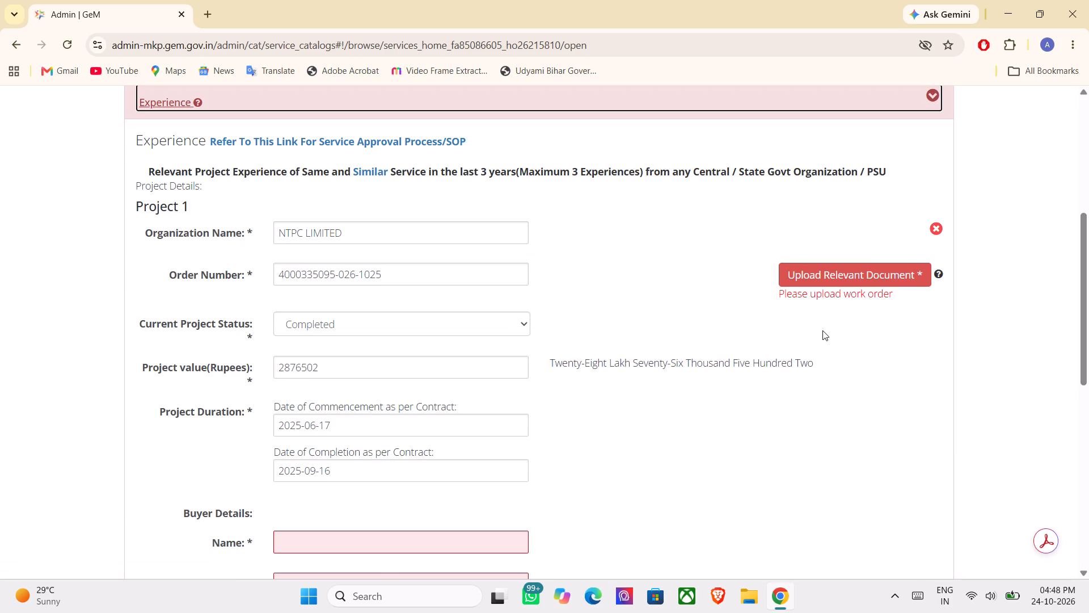
{"action": "scroll", "coordinate": [835, 359], "scroll_direction": "down", "scroll_amount": 2}
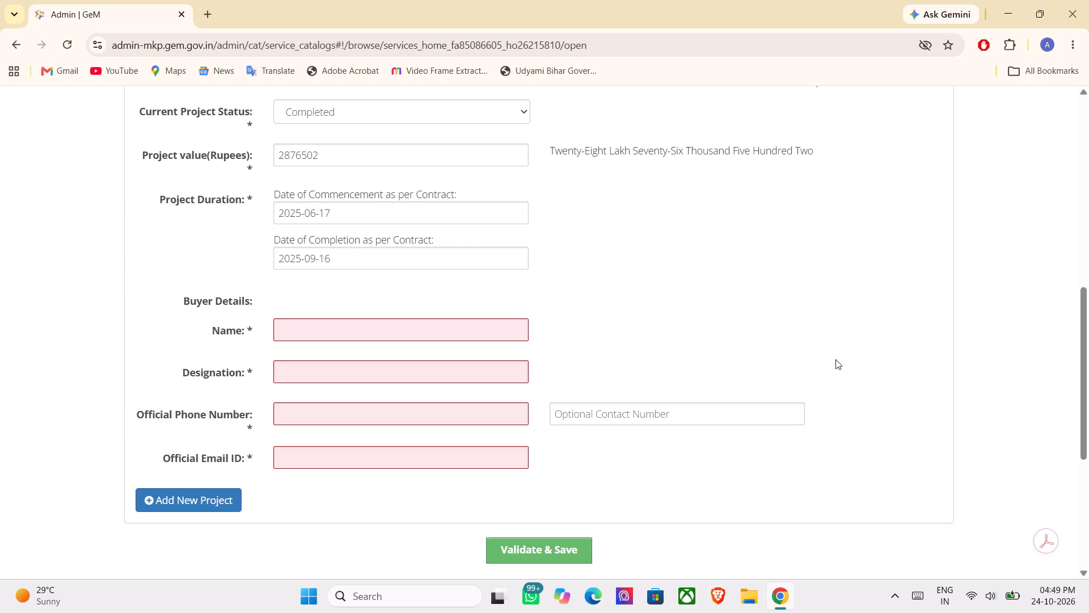
{"action": "scroll", "coordinate": [677, 261], "scroll_direction": "up", "scroll_amount": 2}
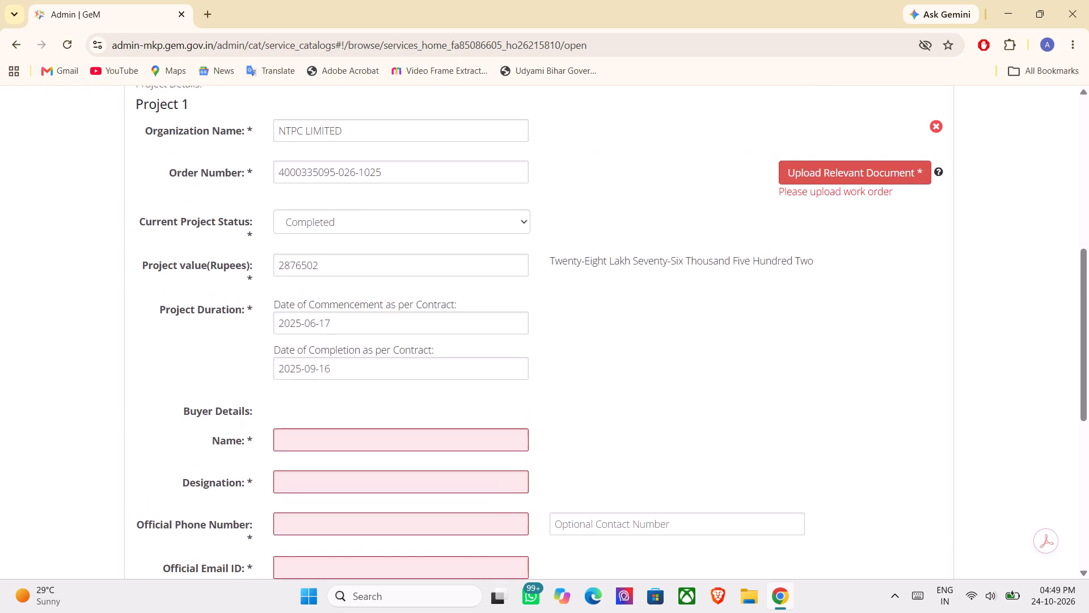
{"action": "scroll", "coordinate": [677, 261], "scroll_direction": "up", "scroll_amount": 2}
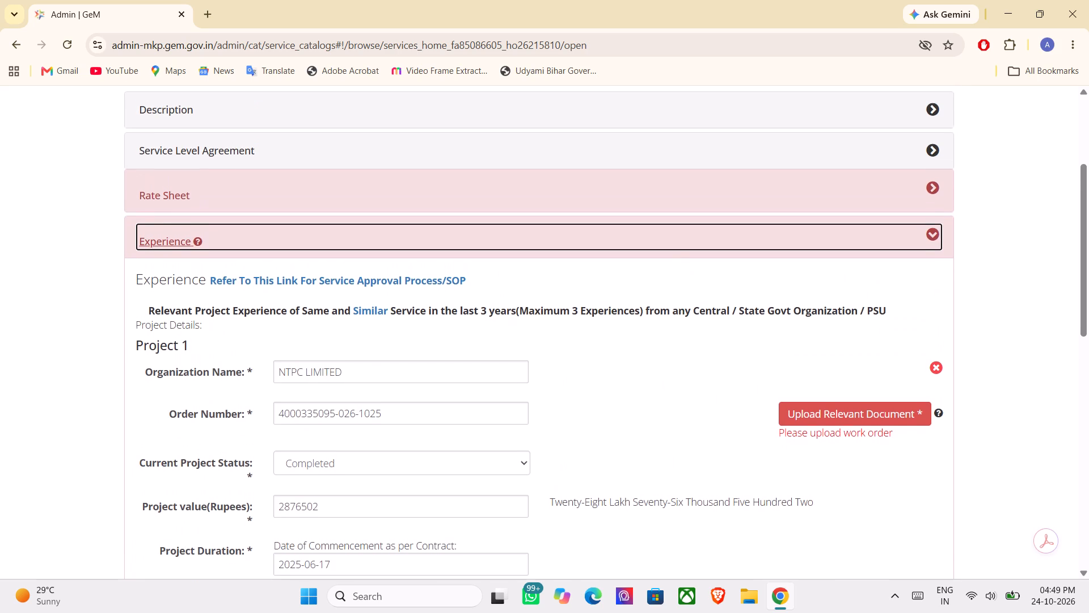
{"action": "scroll", "coordinate": [677, 261], "scroll_direction": "down", "scroll_amount": 3}
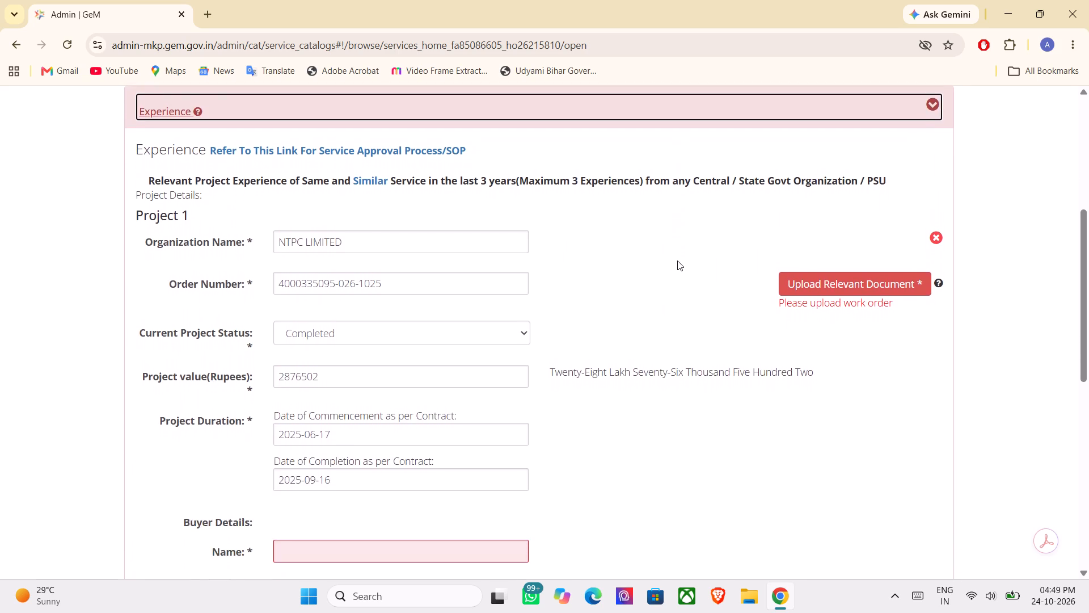
{"action": "scroll", "coordinate": [677, 261], "scroll_direction": "down", "scroll_amount": 2}
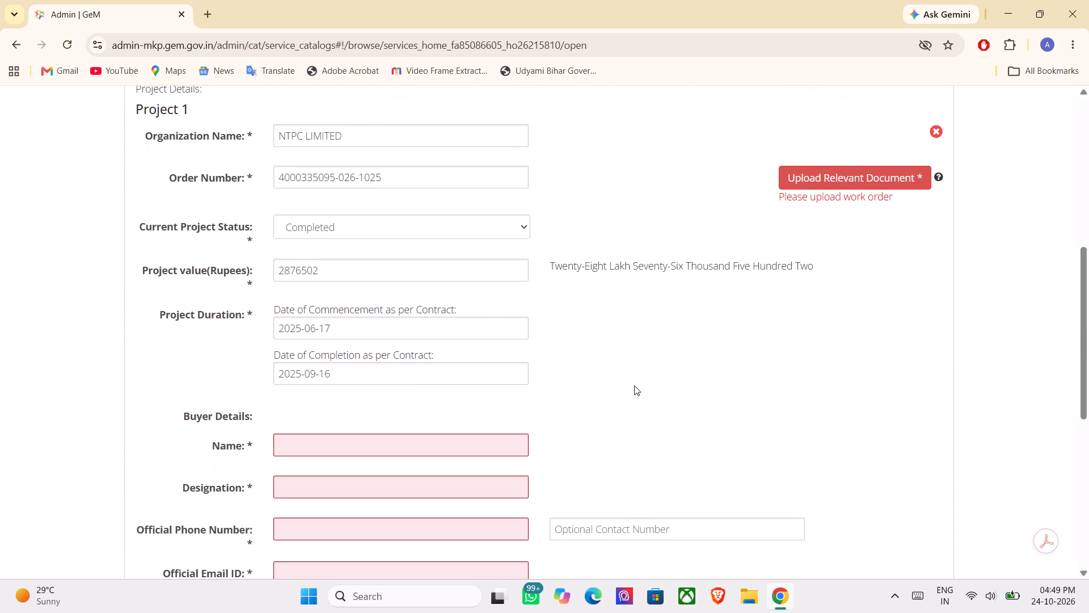
{"action": "scroll", "coordinate": [580, 443], "scroll_direction": "down", "scroll_amount": 1}
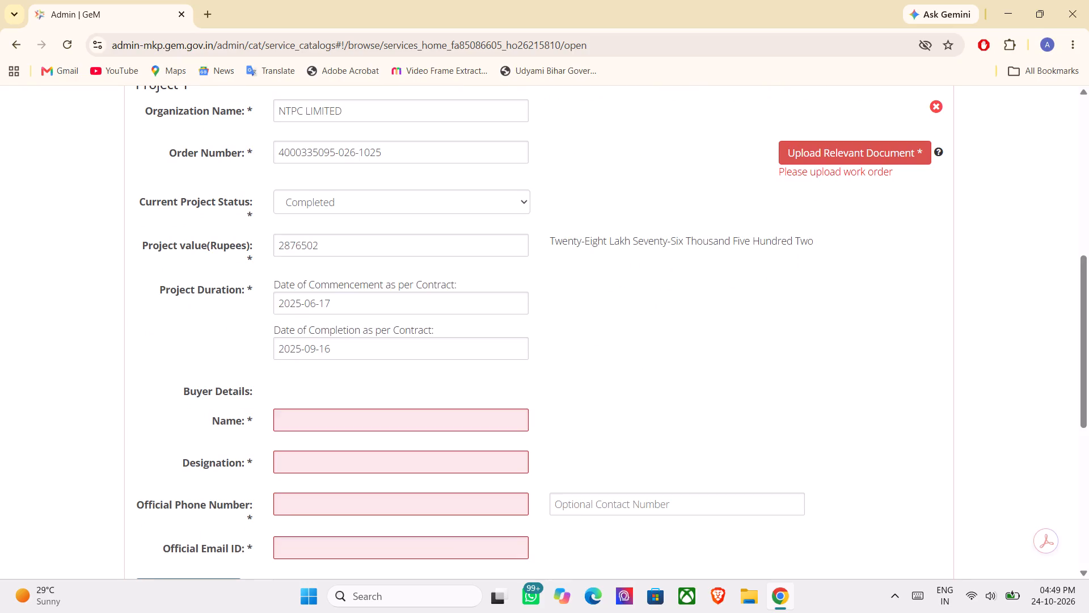
Begin filling in the buyer's name under Buyer Details for Project 1.
{"action": "left_click", "coordinate": [404, 421]}
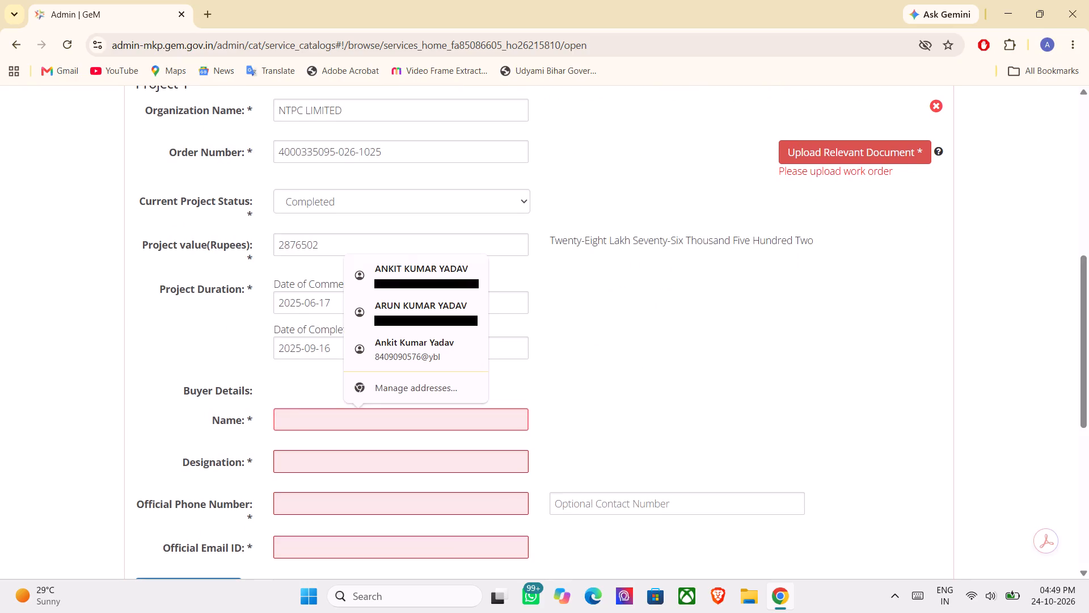